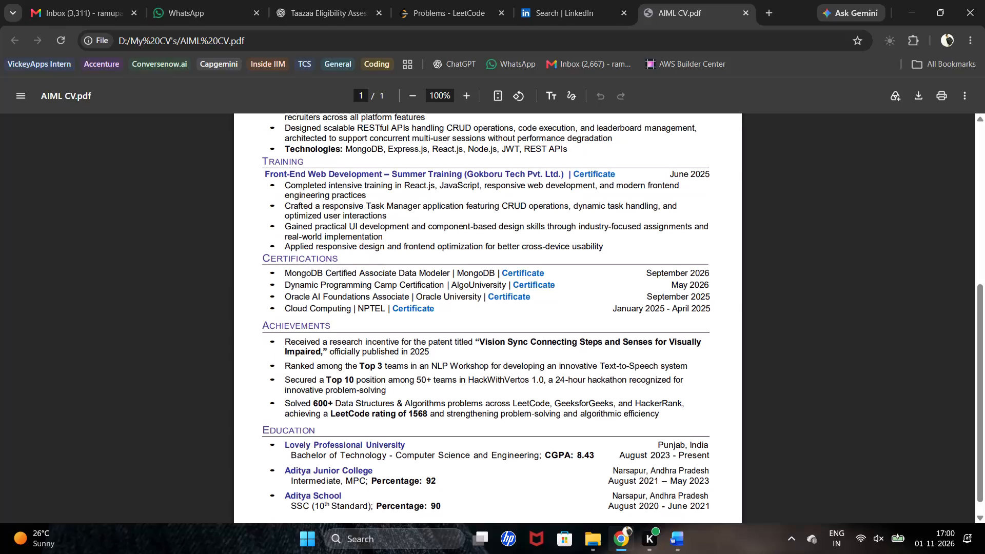
Copy the opening line of the "Solved 600+ Data Structures & Algorithms problems" bullet, through "Hacker", from the CV's Achievements section.
{"action": "left_click_drag", "start_coordinate": [286, 399], "coordinate": [674, 417]}
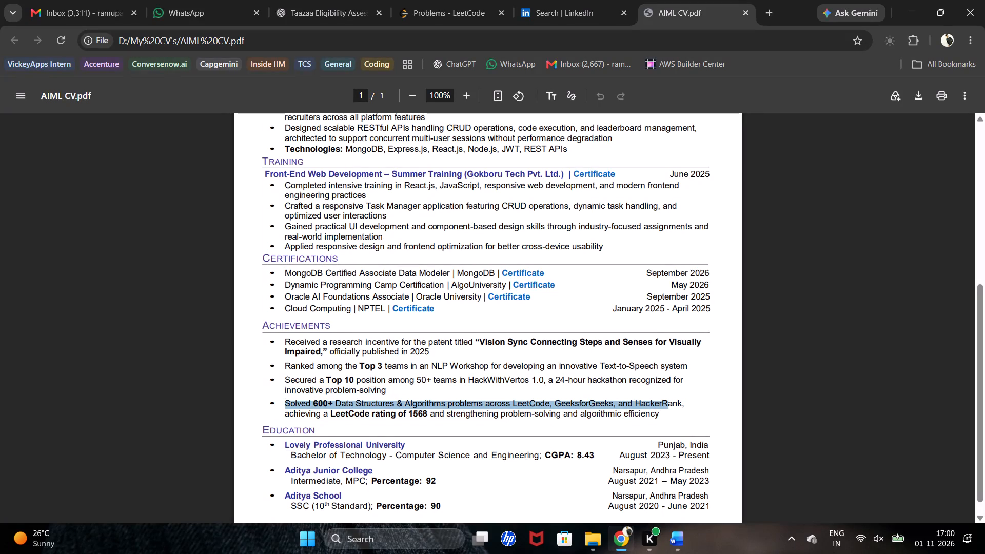
{"action": "left_click_drag", "start_coordinate": [674, 417], "coordinate": [659, 428]}
{"action": "key", "text": "ctrl+c"}
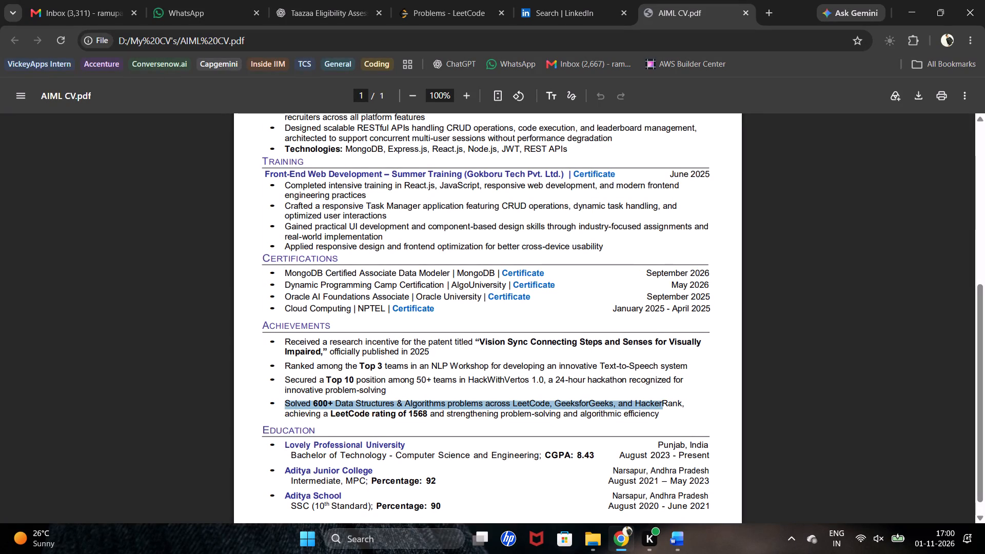
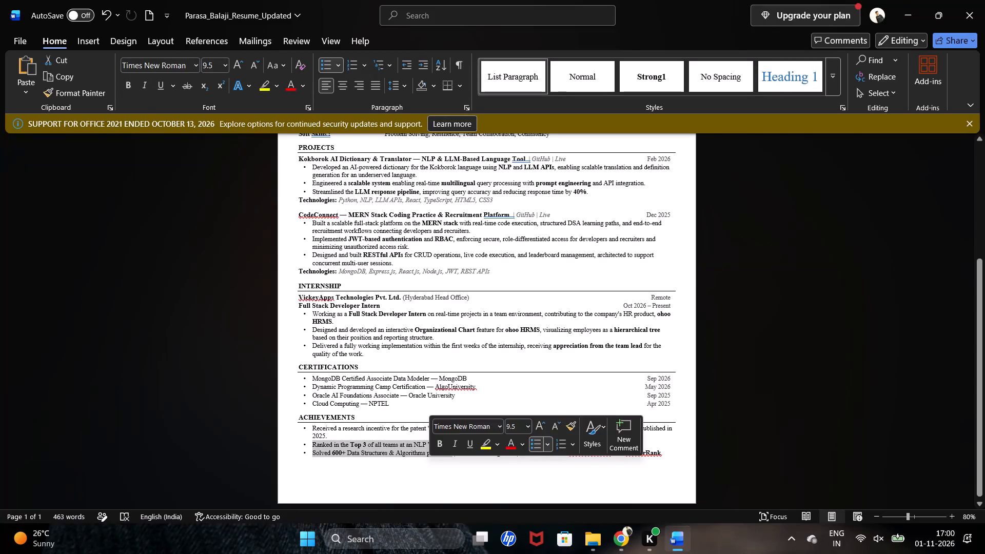
Replace the "Solved 600+ Data Structures & Algorithms problems" bullet in Achievements with the copied version ending in "algorithmic efficiency".
{"action": "left_click", "coordinate": [665, 458]}
{"action": "left_click_drag", "start_coordinate": [665, 458], "coordinate": [333, 453]}
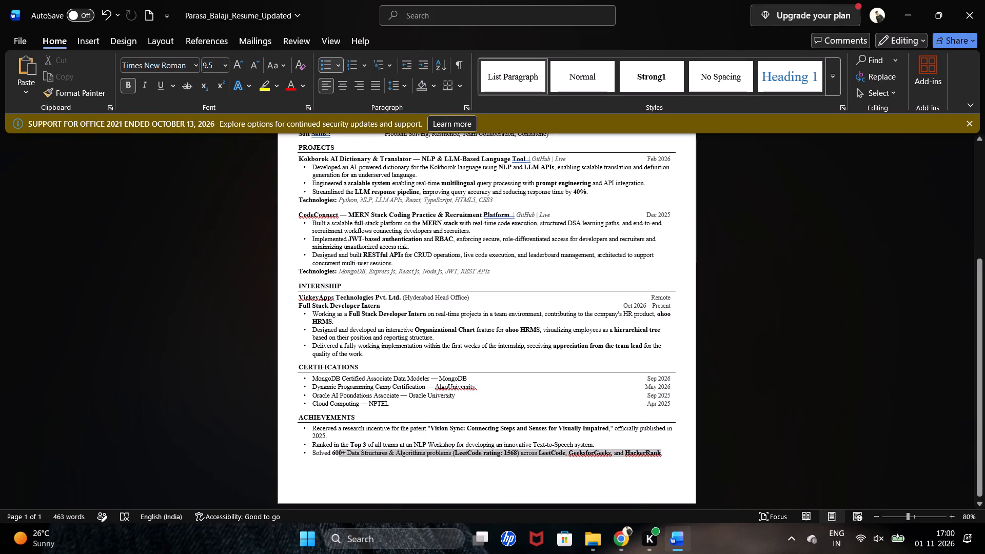
{"action": "left_click_drag", "start_coordinate": [333, 453], "coordinate": [311, 455]}
{"action": "key", "text": "ctrl+v"}
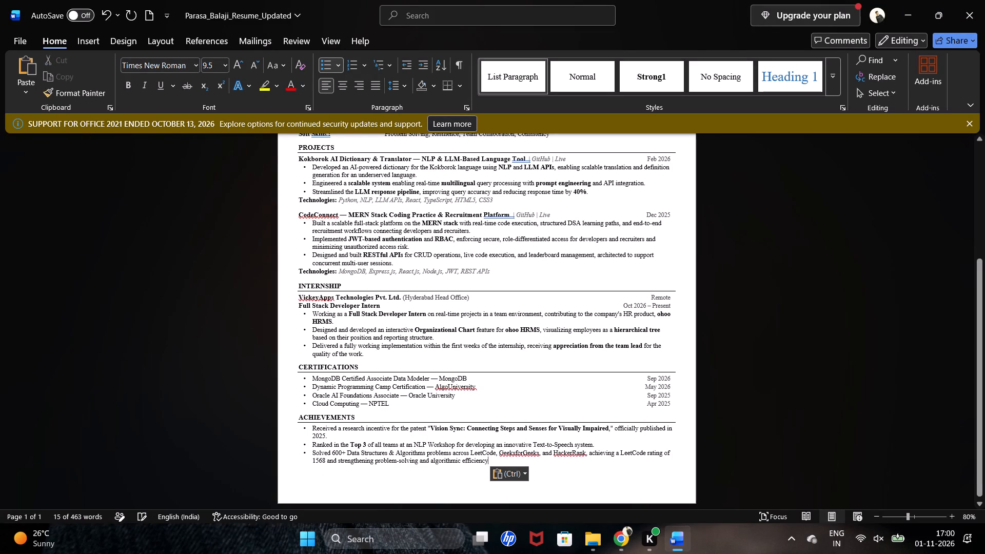
{"action": "left_click", "coordinate": [483, 448]}
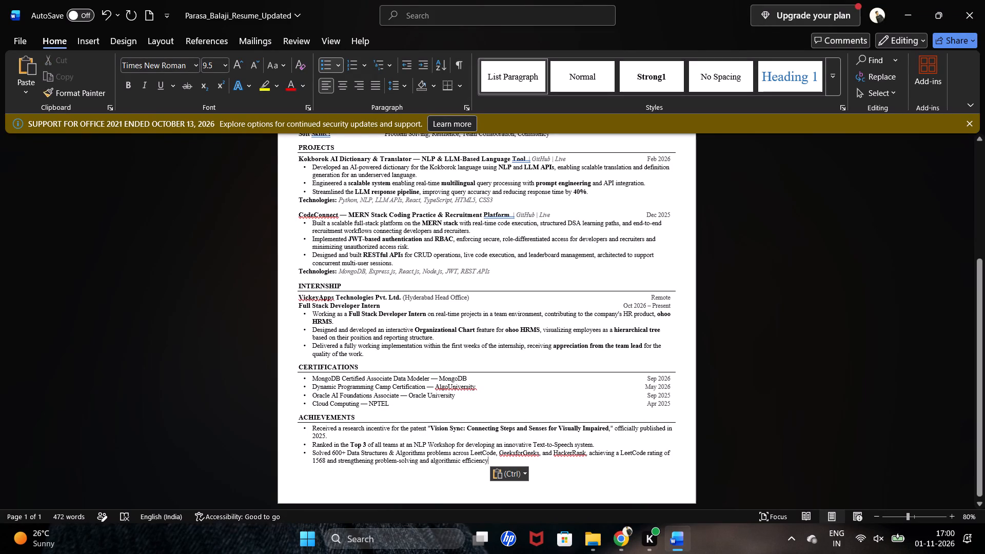
{"action": "left_click", "coordinate": [483, 448]}
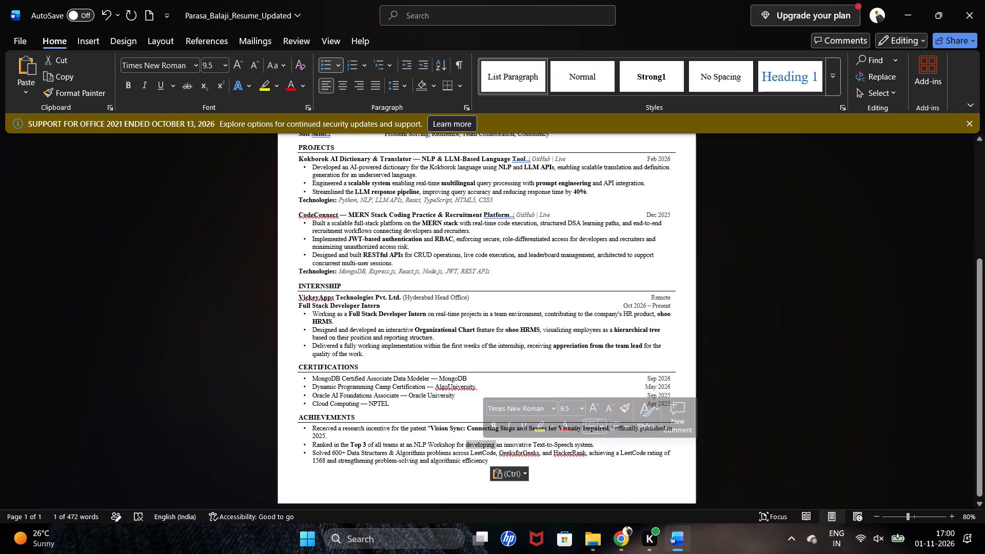
Bold "600+" in the new Data Structures & Algorithms achievement bullet.
{"action": "double_click", "coordinate": [340, 451]}
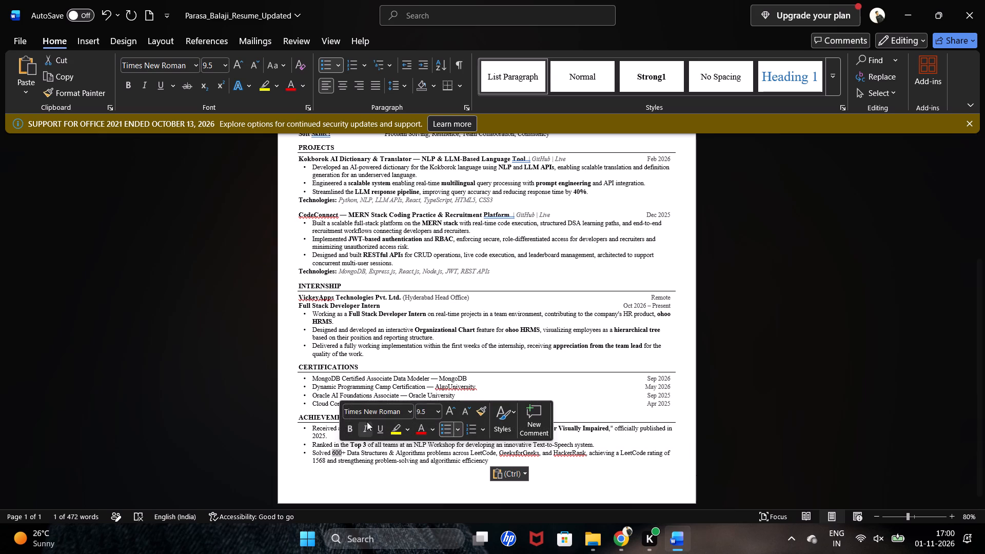
{"action": "key", "text": "Right"}
{"action": "key", "text": "Right"}
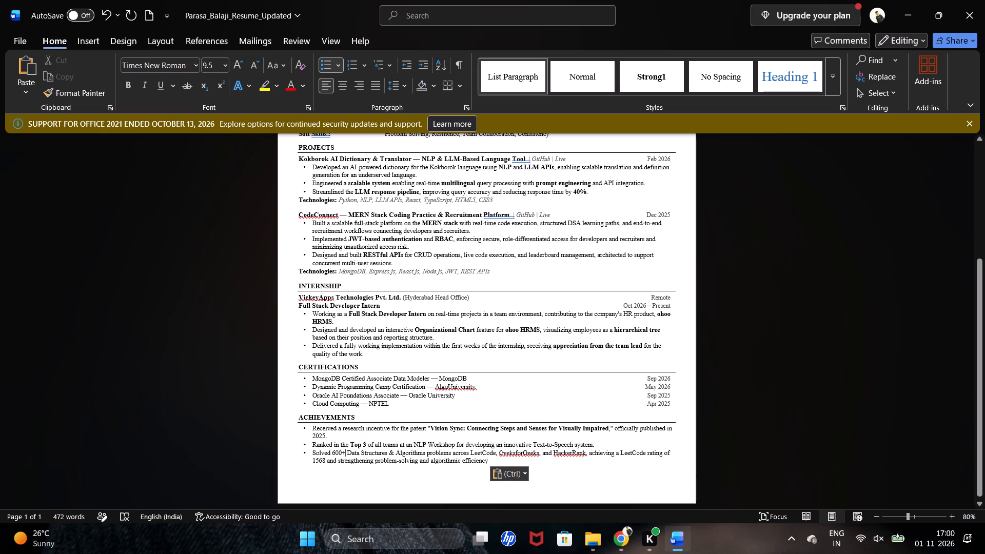
{"action": "key", "text": "ctrl+shift+Left"}
{"action": "key", "text": "ctrl+shift+Left"}
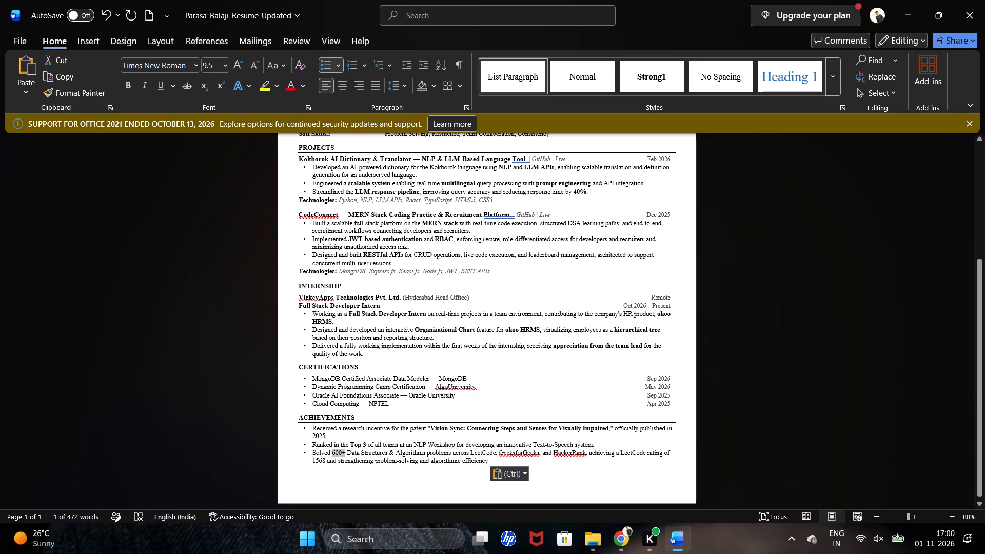
{"action": "left_click", "coordinate": [127, 81]}
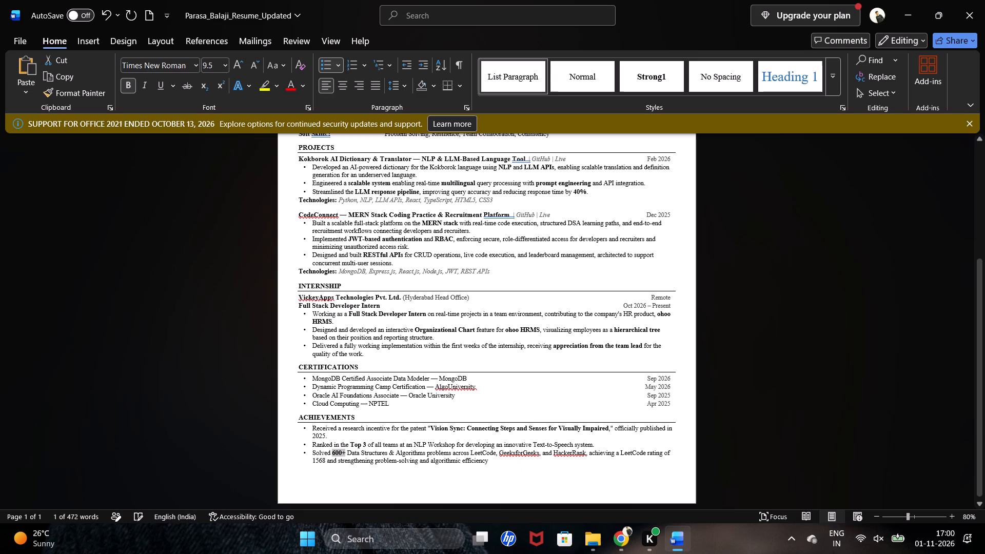
Bold "GeeksforGeeks", "LeetCode", "HackerRank" and the rating "1568" in the Data Structures & Algorithms achievement bullet.
{"action": "double_click", "coordinate": [506, 451]}
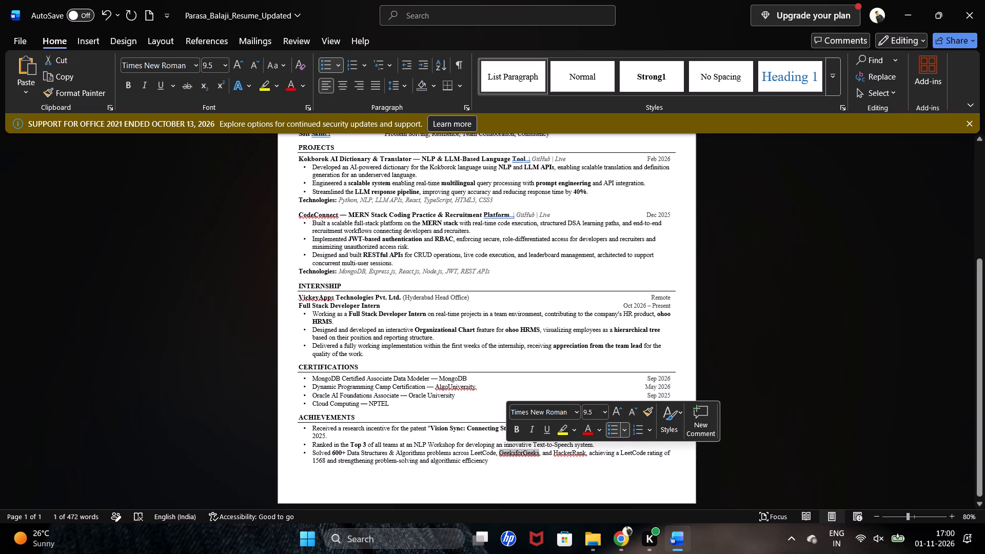
{"action": "left_click", "coordinate": [513, 426]}
{"action": "double_click", "coordinate": [487, 452]}
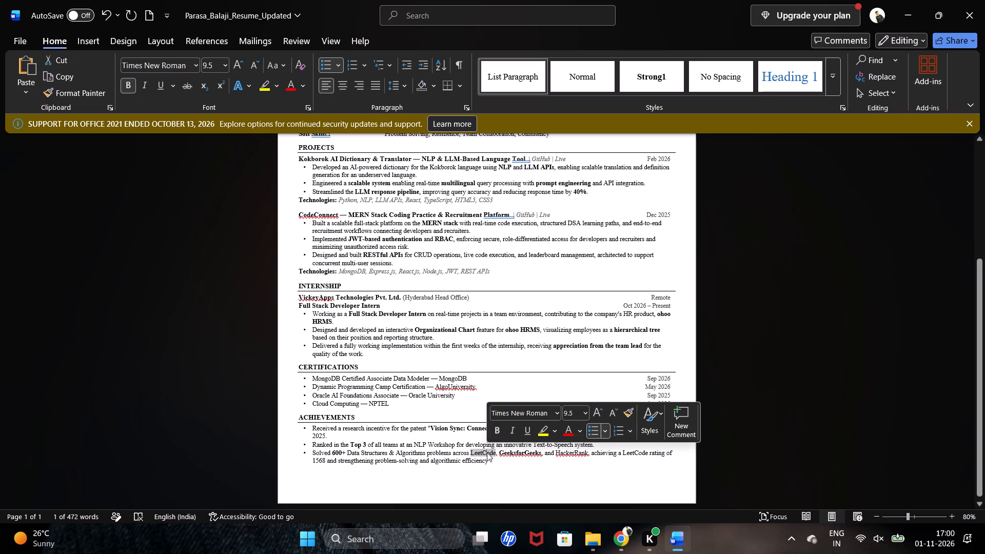
{"action": "left_click", "coordinate": [502, 429]}
{"action": "double_click", "coordinate": [567, 454]}
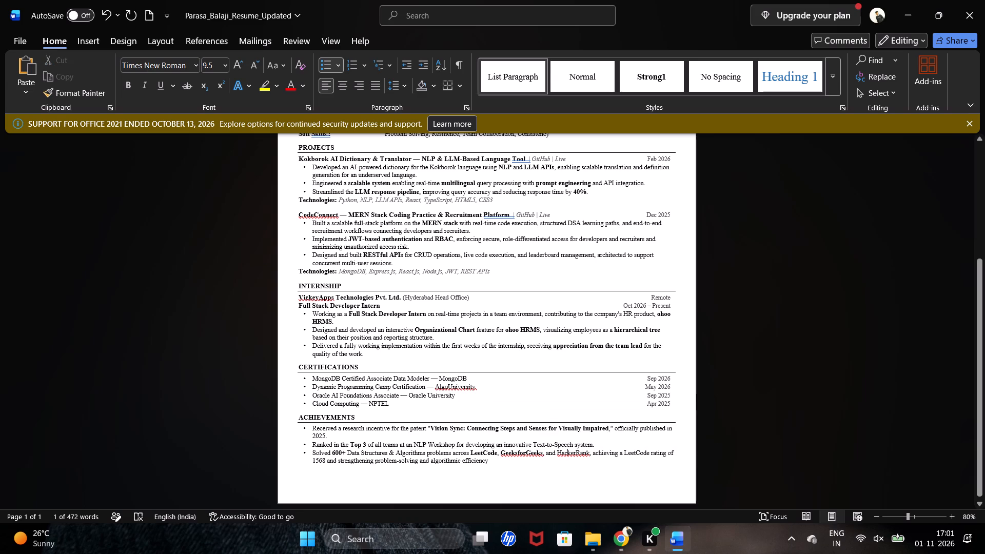
{"action": "left_click", "coordinate": [575, 430]}
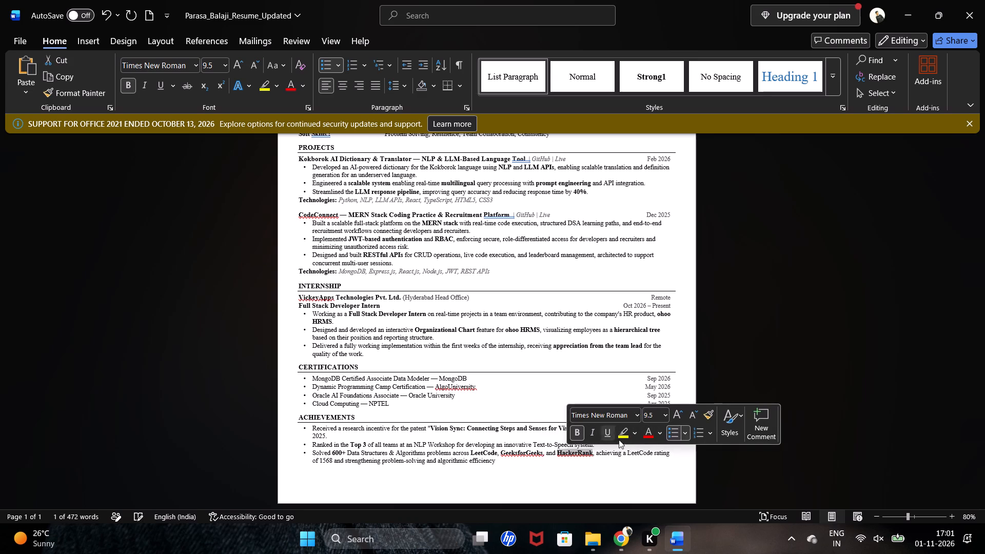
{"action": "double_click", "coordinate": [327, 461]}
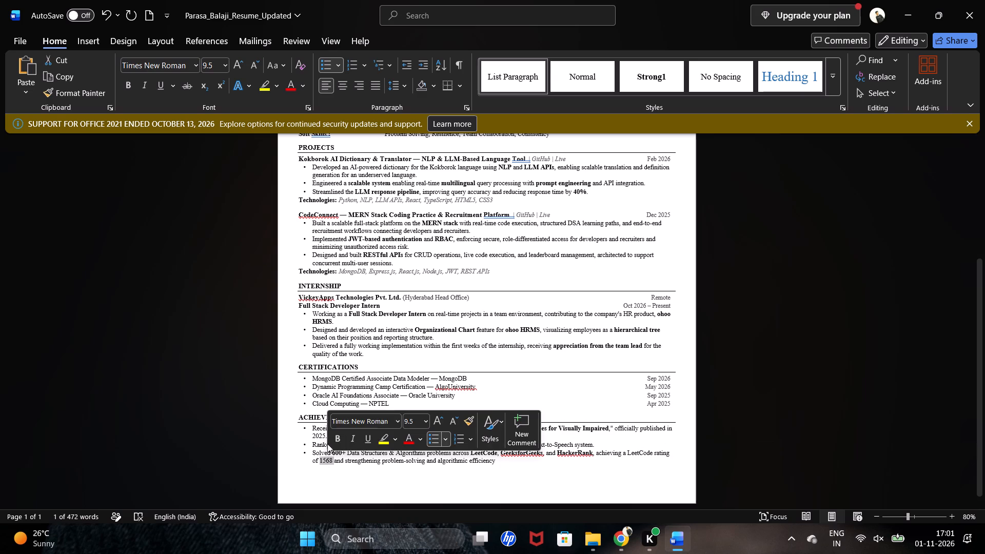
{"action": "left_click", "coordinate": [337, 440]}
{"action": "left_click", "coordinate": [404, 456]}
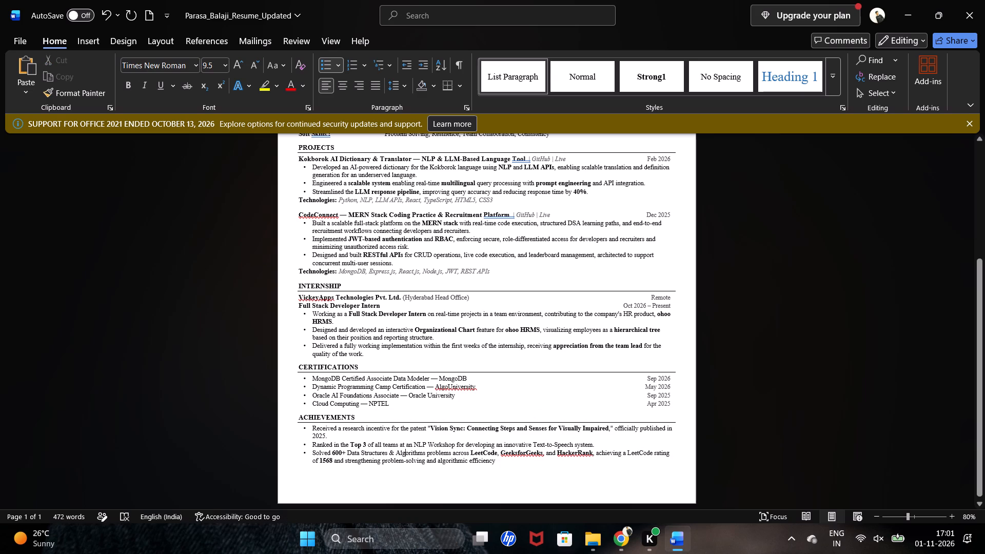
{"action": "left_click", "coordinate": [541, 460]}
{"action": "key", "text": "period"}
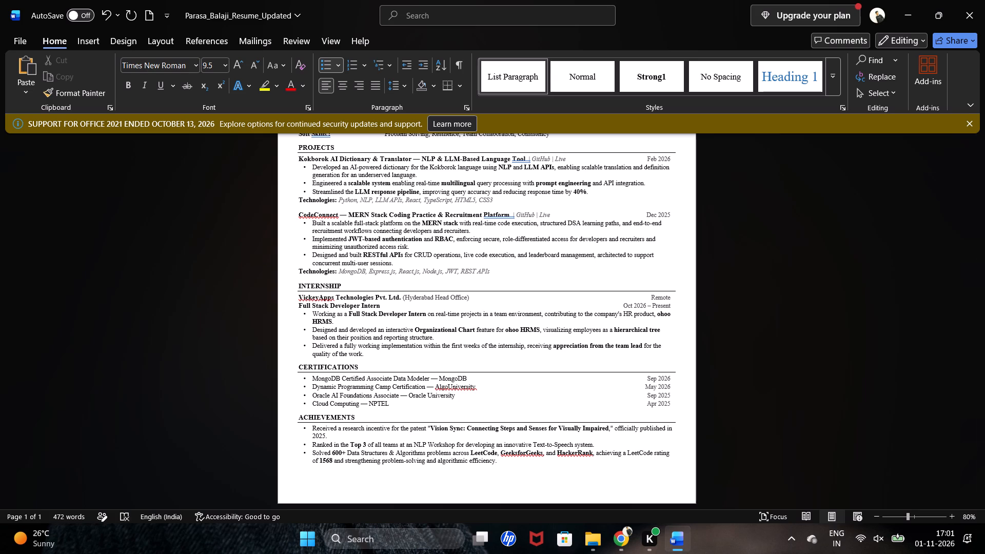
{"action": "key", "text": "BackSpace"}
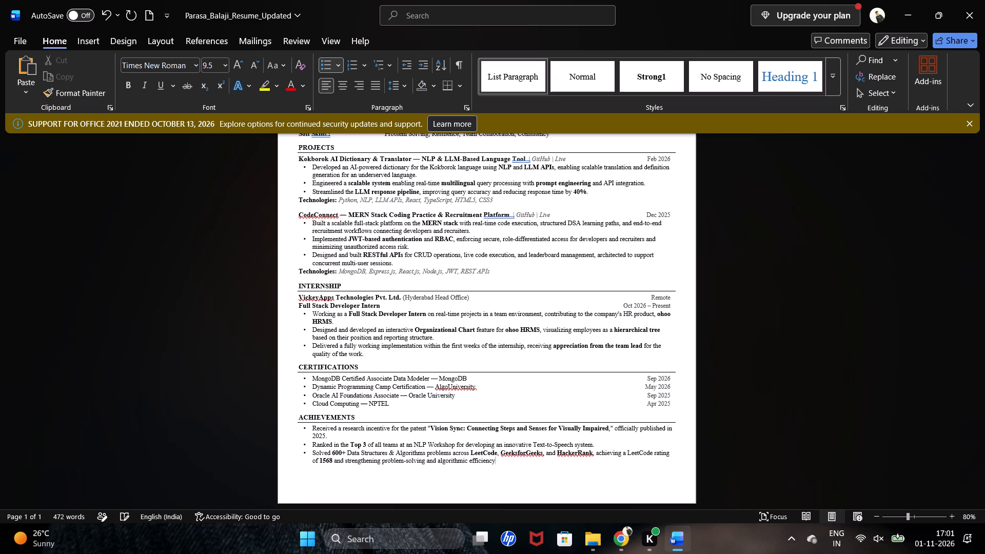
Remove the final periods from the NLP Workshop and Vision Sync patent bullets in Achievements.
{"action": "left_click", "coordinate": [617, 442]}
{"action": "key", "text": "BackSpace"}
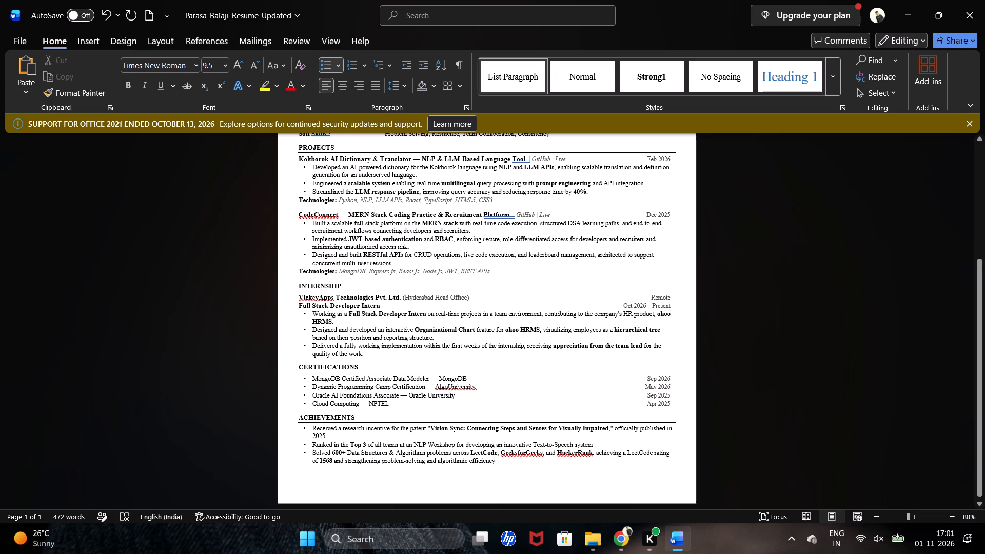
{"action": "left_click", "coordinate": [599, 436]}
{"action": "key", "text": "BackSpace"}
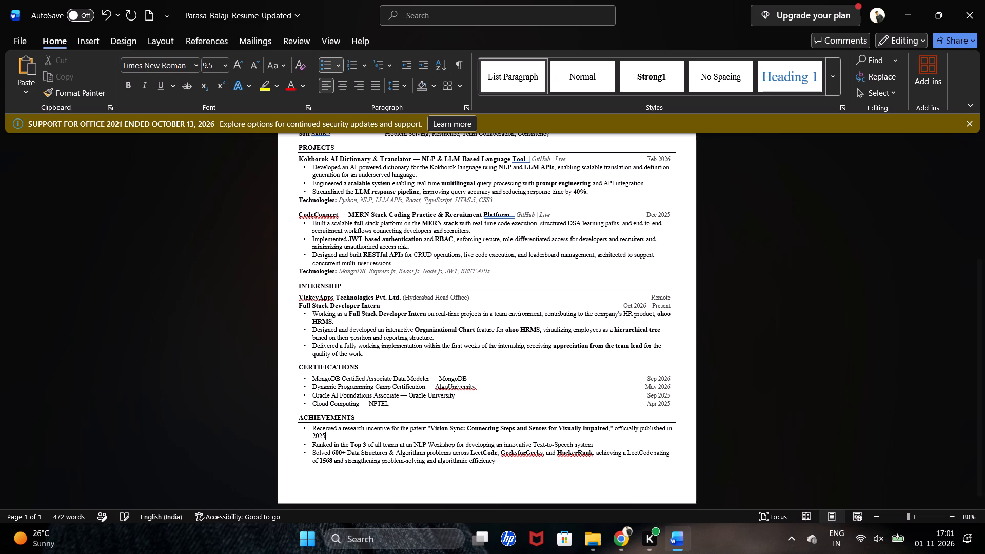
Remove the final periods from all three bullets of the Full Stack Developer Intern entry in Internship.
{"action": "left_click", "coordinate": [431, 348]}
{"action": "left_click", "coordinate": [431, 348]}
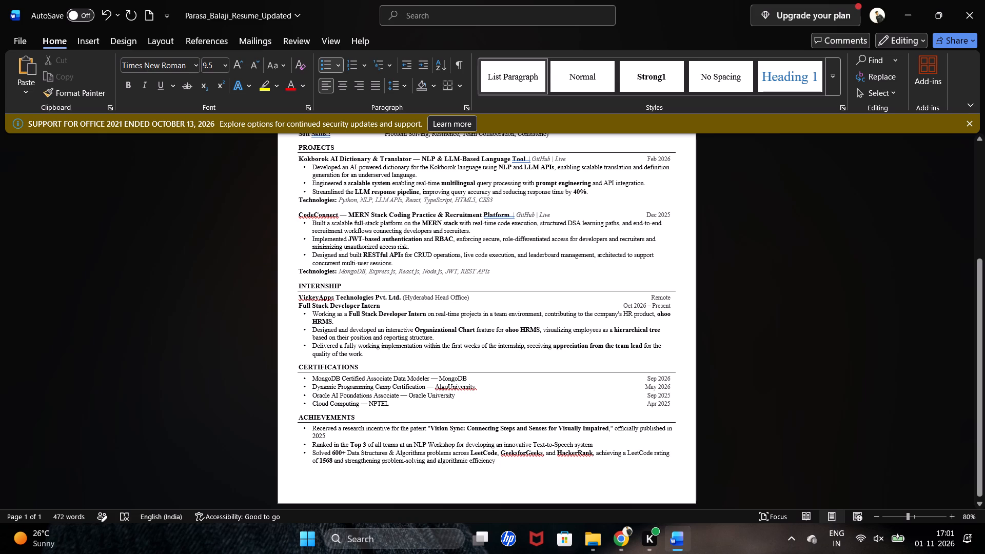
{"action": "left_click", "coordinate": [413, 352]}
{"action": "key", "text": "equal"}
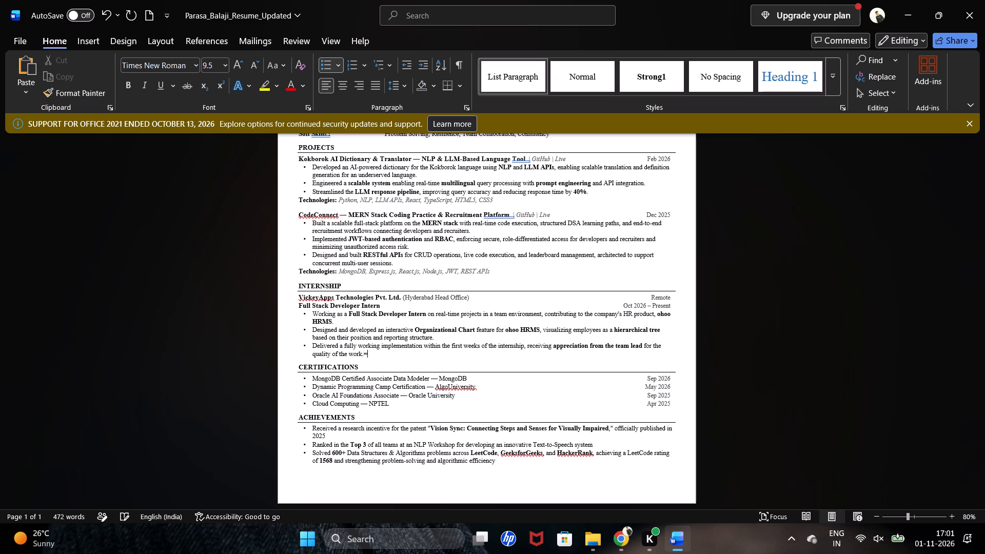
{"action": "key", "text": "BackSpace"}
{"action": "key", "text": "BackSpace"}
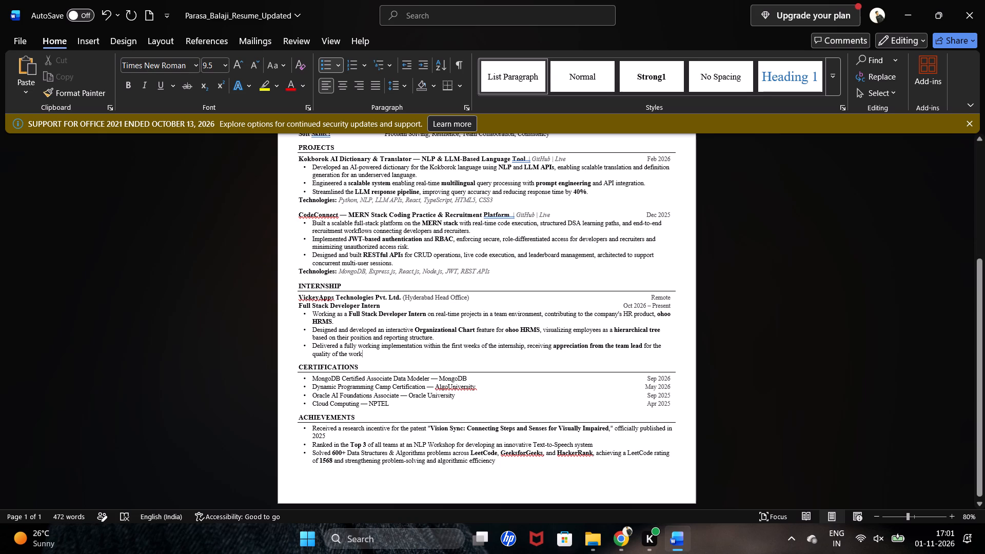
{"action": "left_click", "coordinate": [445, 334]}
{"action": "key", "text": "BackSpace"}
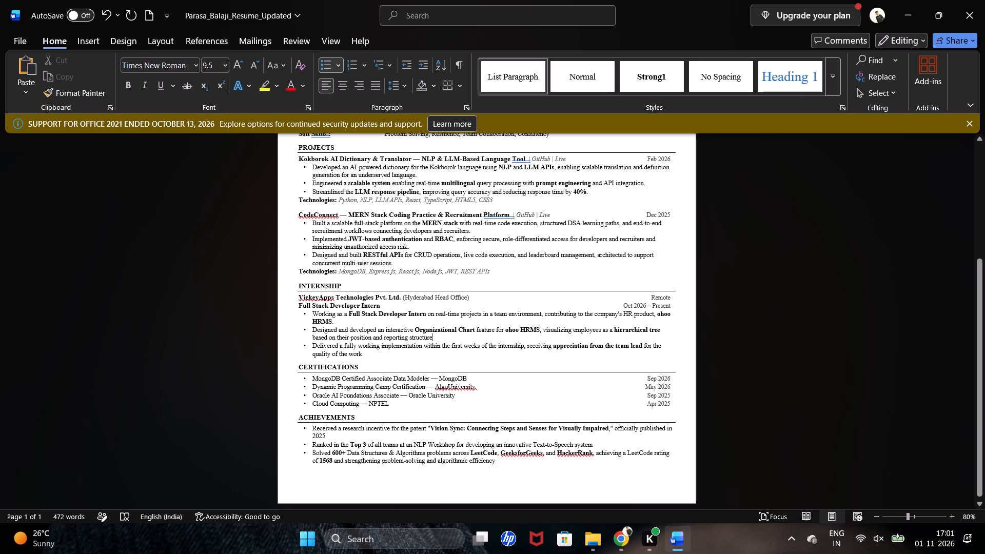
{"action": "left_click", "coordinate": [406, 320]}
{"action": "key", "text": "BackSpace"}
Remove the final periods from the three bullets of the CodeConnect project.
{"action": "left_click", "coordinate": [469, 262]}
{"action": "key", "text": "BackSpace"}
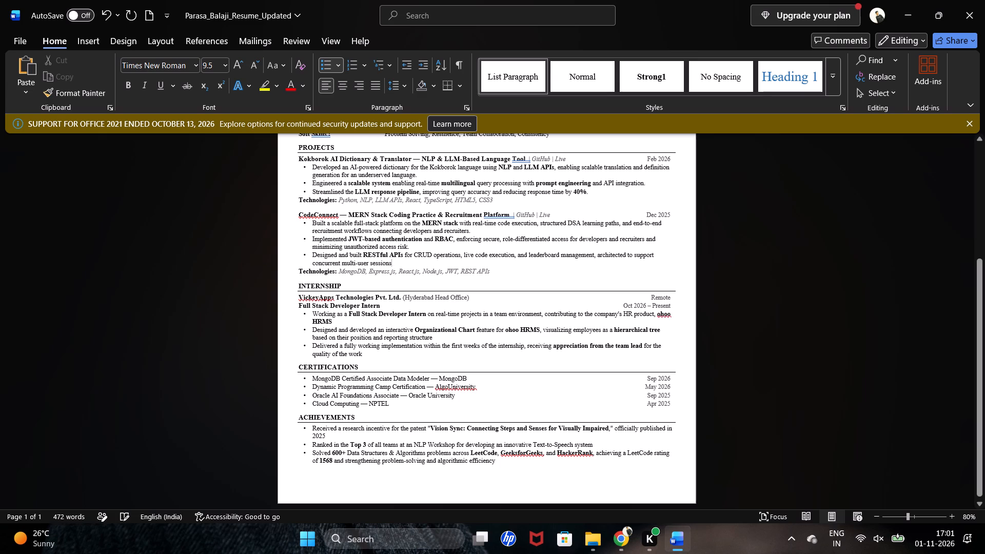
{"action": "left_click", "coordinate": [470, 246]}
{"action": "key", "text": "BackSpace"}
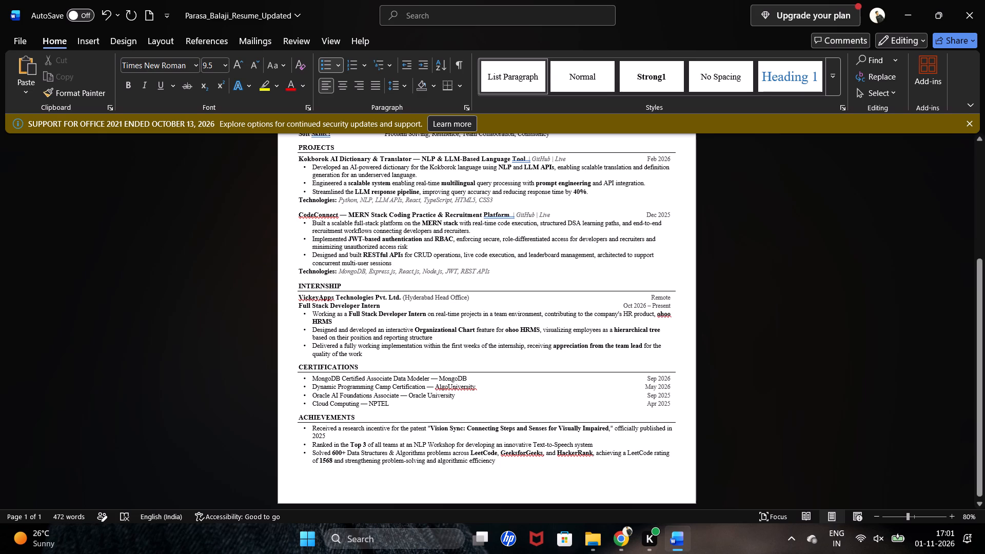
{"action": "left_click", "coordinate": [499, 233]}
{"action": "key", "text": "BackSpace"}
Remove the final periods from the three bullets of the Kokborok AI Dictionary & Translator project.
{"action": "left_click", "coordinate": [599, 191]}
{"action": "key", "text": "BackSpace"}
{"action": "left_click", "coordinate": [662, 184]}
{"action": "key", "text": "BackSpace"}
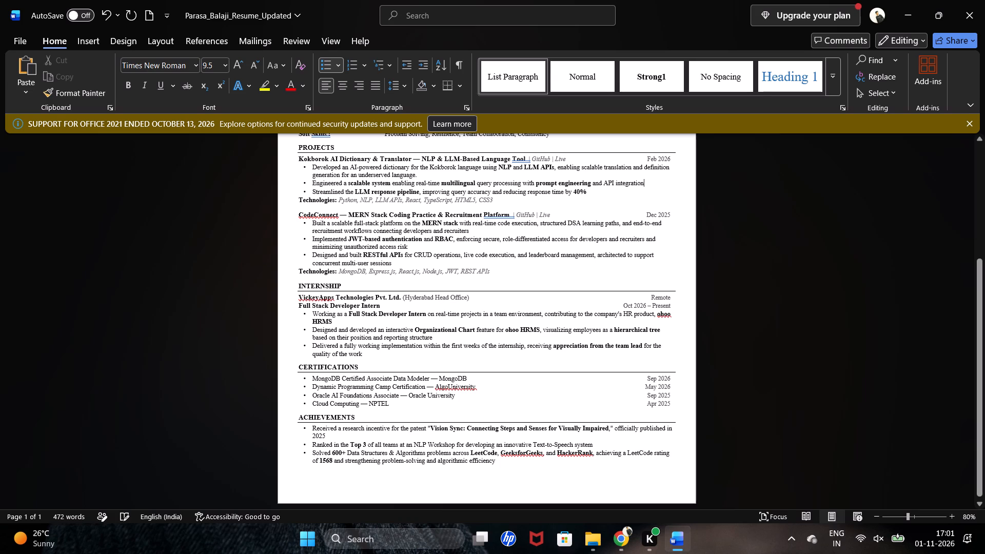
{"action": "left_click", "coordinate": [625, 179]}
{"action": "left_click", "coordinate": [612, 176]}
{"action": "key", "text": "BackSpace"}
Start a new empty bullet after the Data Structures & Algorithms item at the end of Achievements.
{"action": "scroll", "coordinate": [612, 176], "scroll_direction": "up", "scroll_amount": 1}
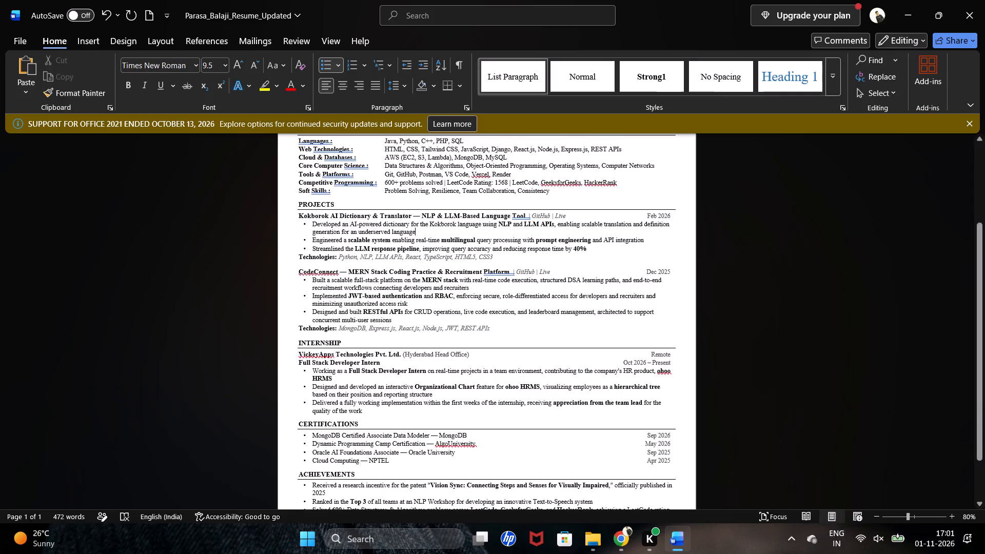
{"action": "scroll", "coordinate": [581, 182], "scroll_direction": "up", "scroll_amount": 2}
{"action": "scroll", "coordinate": [544, 210], "scroll_direction": "down", "scroll_amount": 5}
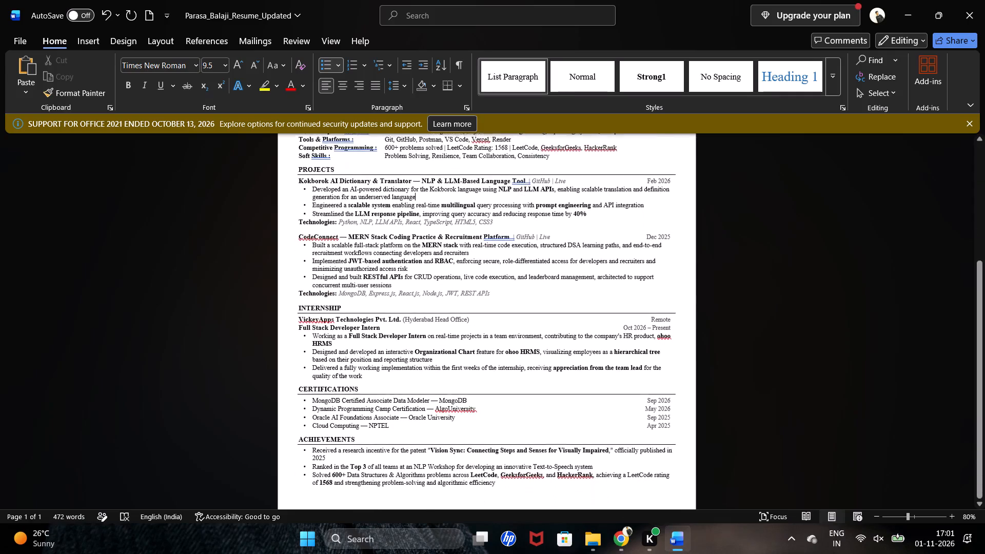
{"action": "scroll", "coordinate": [519, 358], "scroll_direction": "down", "scroll_amount": 2}
{"action": "left_click", "coordinate": [523, 463]}
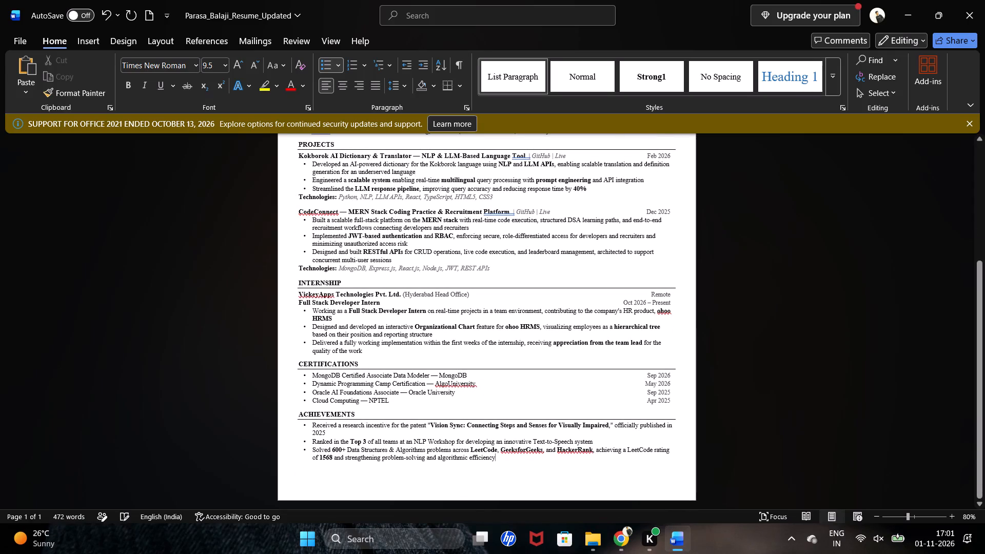
{"action": "key", "text": "Return"}
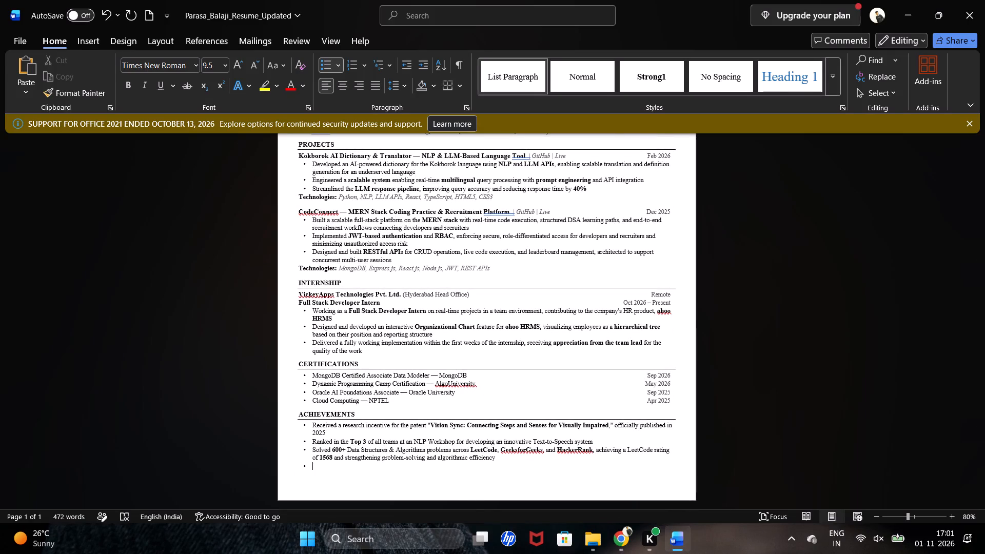
{"action": "scroll", "coordinate": [471, 307], "scroll_direction": "up", "scroll_amount": 3}
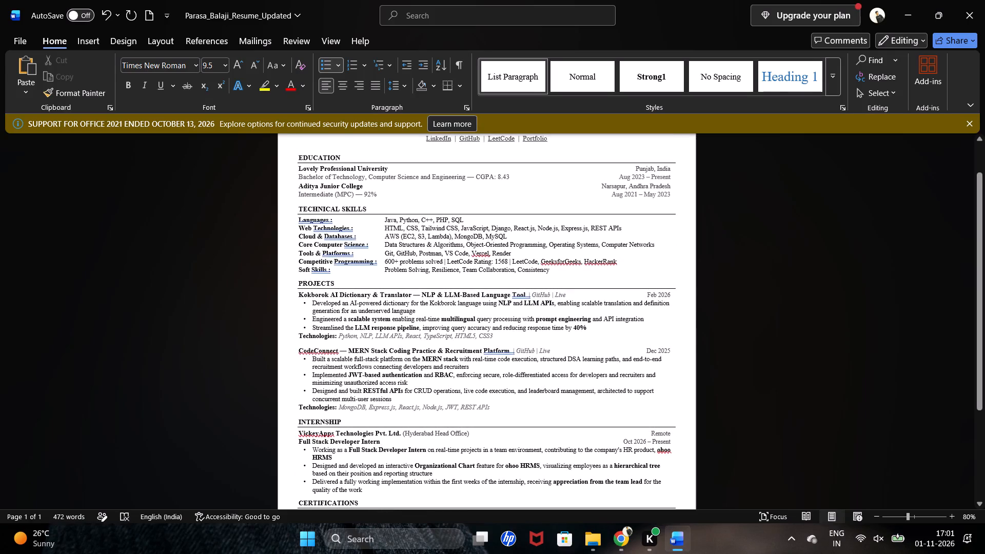
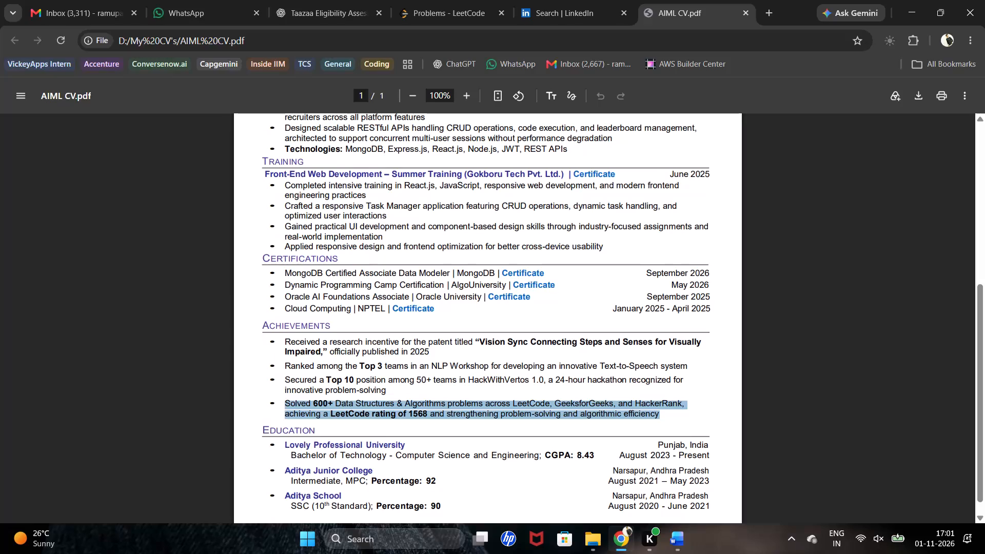
Copy the achievement about the Top 10 position in HackWithVertos 1.0 from the Achievements section of AIML CV.pdf.
{"action": "scroll", "coordinate": [471, 307], "scroll_direction": "down", "scroll_amount": 1}
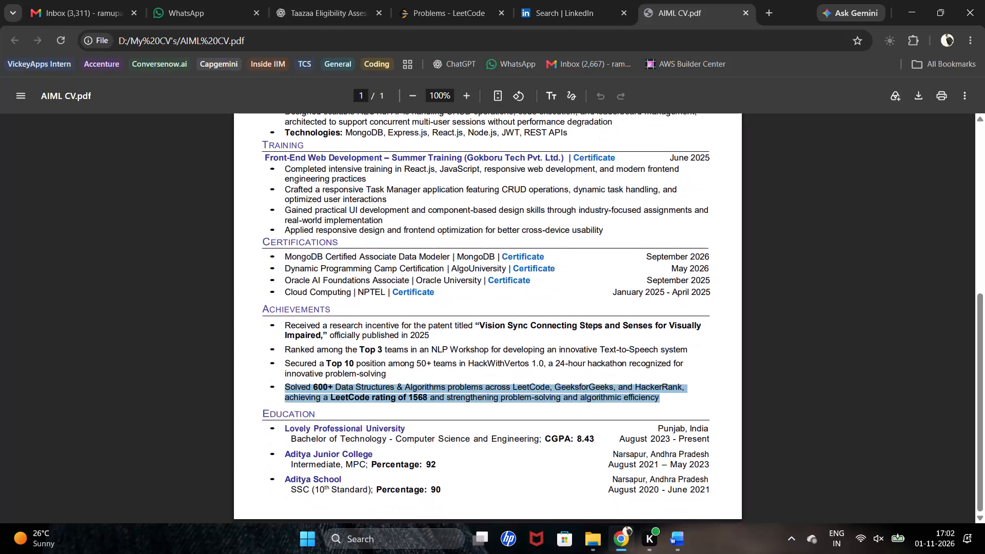
{"action": "scroll", "coordinate": [471, 307], "scroll_direction": "down", "scroll_amount": 1}
{"action": "left_click", "coordinate": [496, 329]}
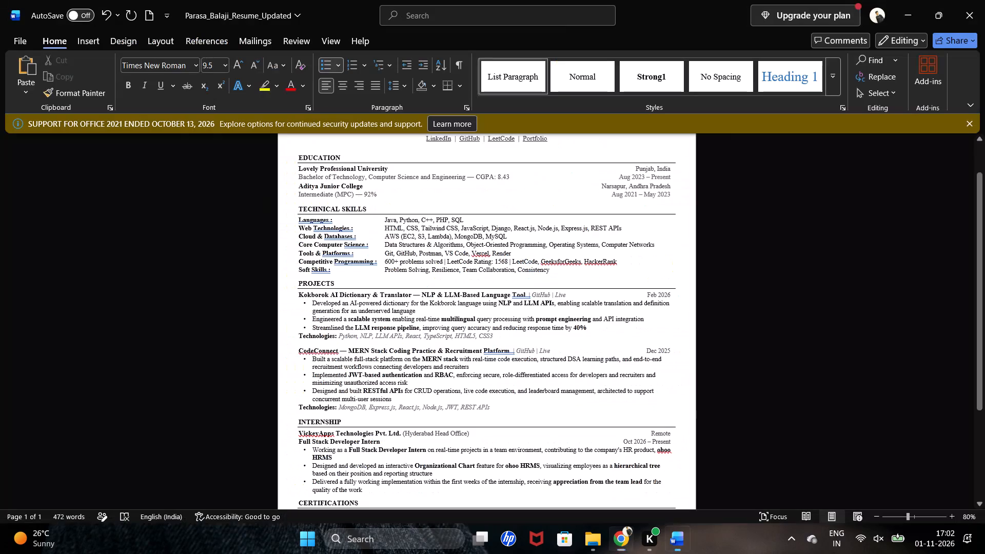
{"action": "scroll", "coordinate": [467, 339], "scroll_direction": "down", "scroll_amount": 10}
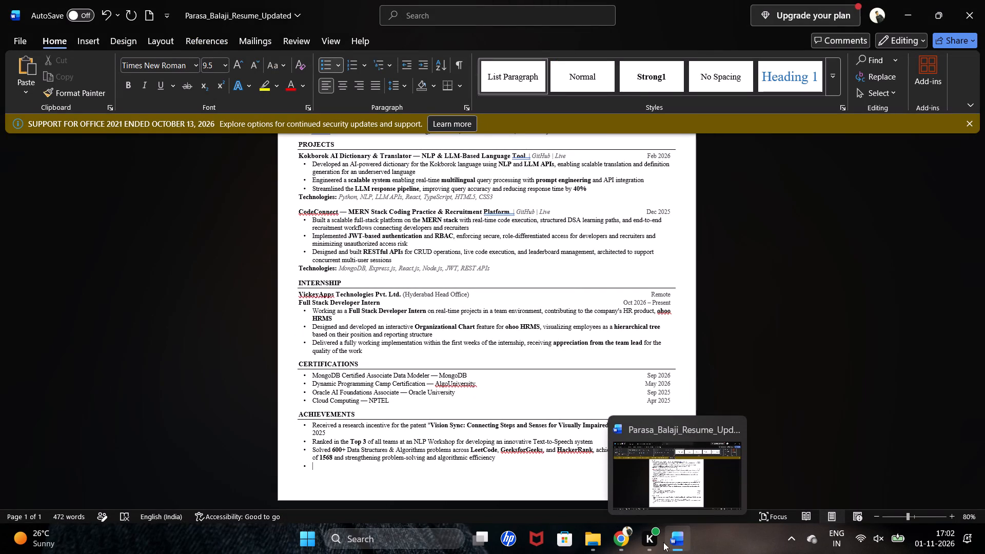
{"action": "left_click", "coordinate": [623, 464]}
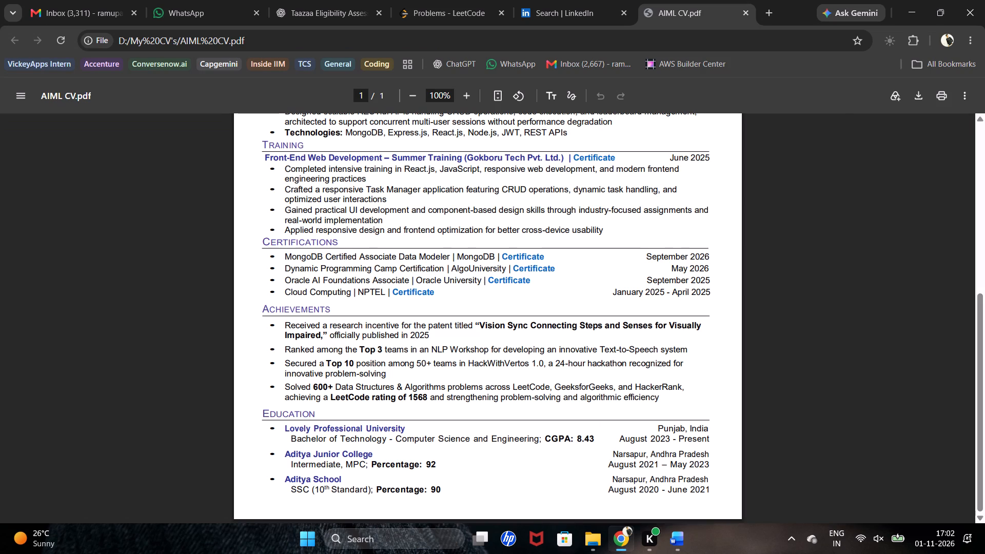
{"action": "left_click_drag", "start_coordinate": [458, 374], "coordinate": [263, 359]}
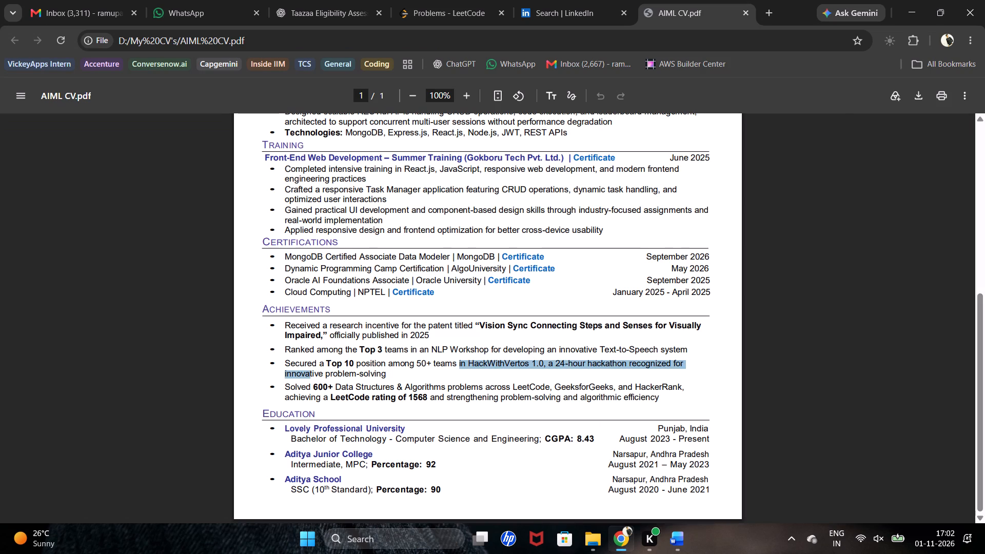
{"action": "left_click_drag", "start_coordinate": [263, 359], "coordinate": [265, 360]}
{"action": "left_click", "coordinate": [265, 360]}
{"action": "left_click_drag", "start_coordinate": [285, 362], "coordinate": [390, 380]}
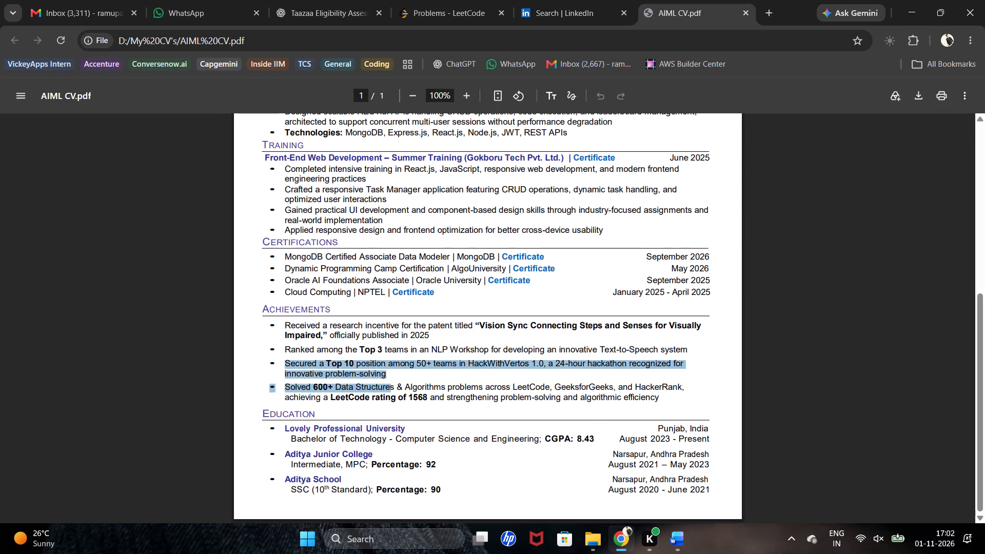
{"action": "left_click_drag", "start_coordinate": [390, 380], "coordinate": [388, 374]}
{"action": "key", "text": "ctrl+c"}
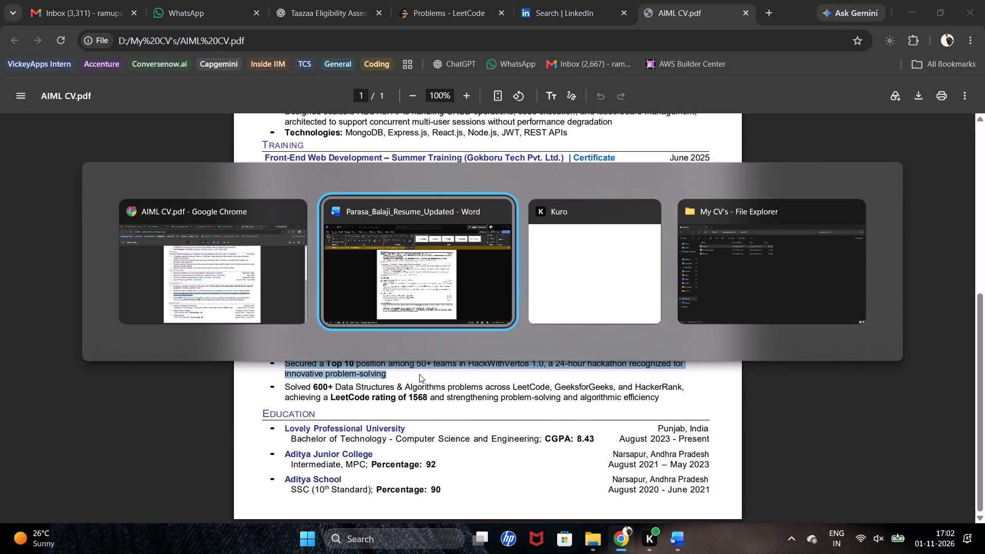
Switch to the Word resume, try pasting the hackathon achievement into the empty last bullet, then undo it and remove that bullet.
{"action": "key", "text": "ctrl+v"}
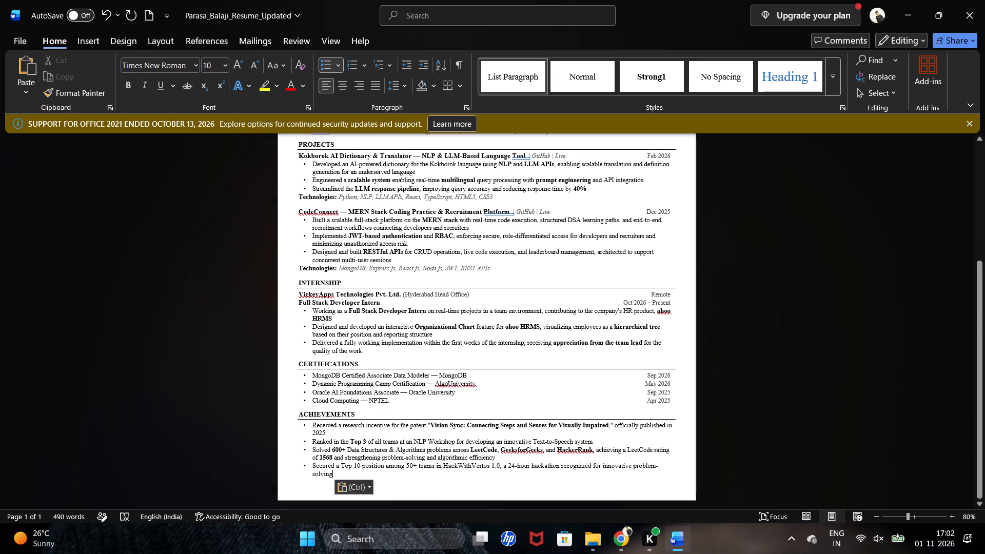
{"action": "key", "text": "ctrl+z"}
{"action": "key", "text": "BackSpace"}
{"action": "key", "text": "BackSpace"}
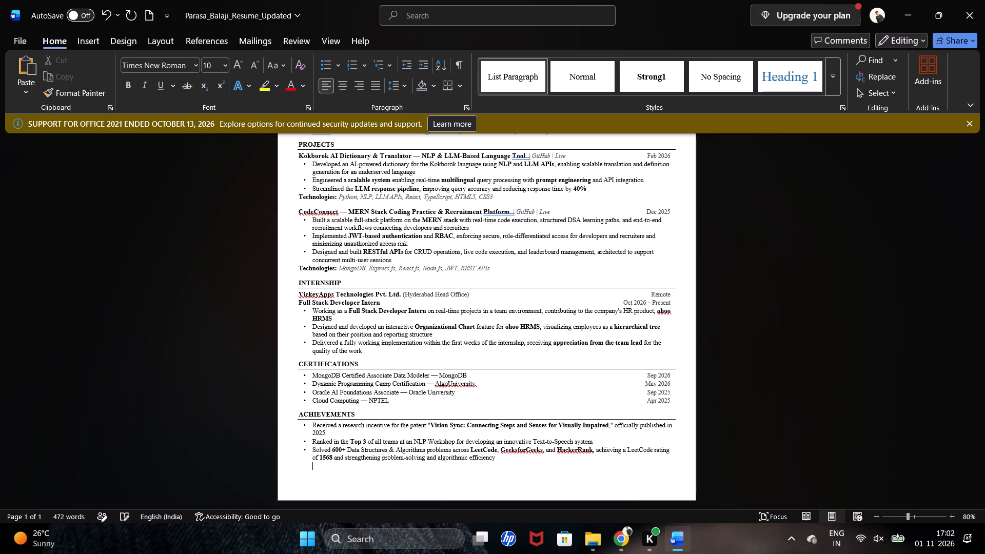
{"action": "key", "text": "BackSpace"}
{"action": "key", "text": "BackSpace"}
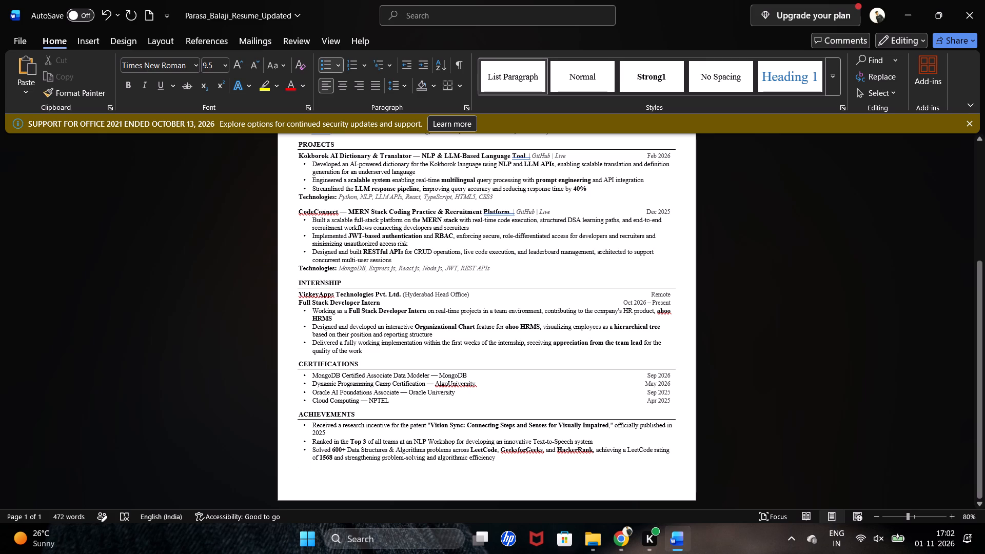
Add a bullet after the Data Structures & Algorithms item in Achievements and paste the copied HackWithVertos 1.0 achievement into it.
{"action": "left_click", "coordinate": [599, 440]}
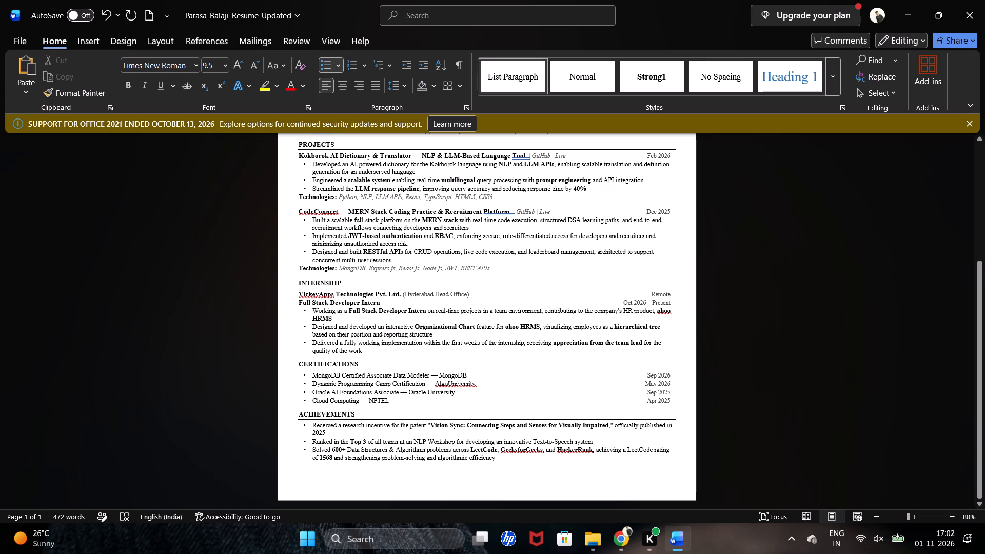
{"action": "left_click", "coordinate": [522, 461]}
{"action": "key", "text": "Return"}
{"action": "key", "text": "ctrl+c"}
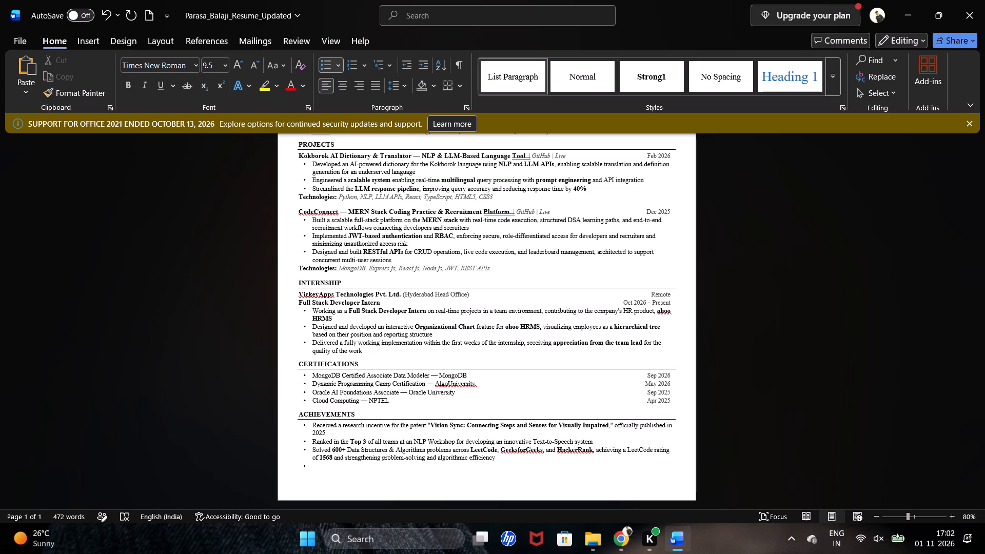
{"action": "key", "text": "super+v"}
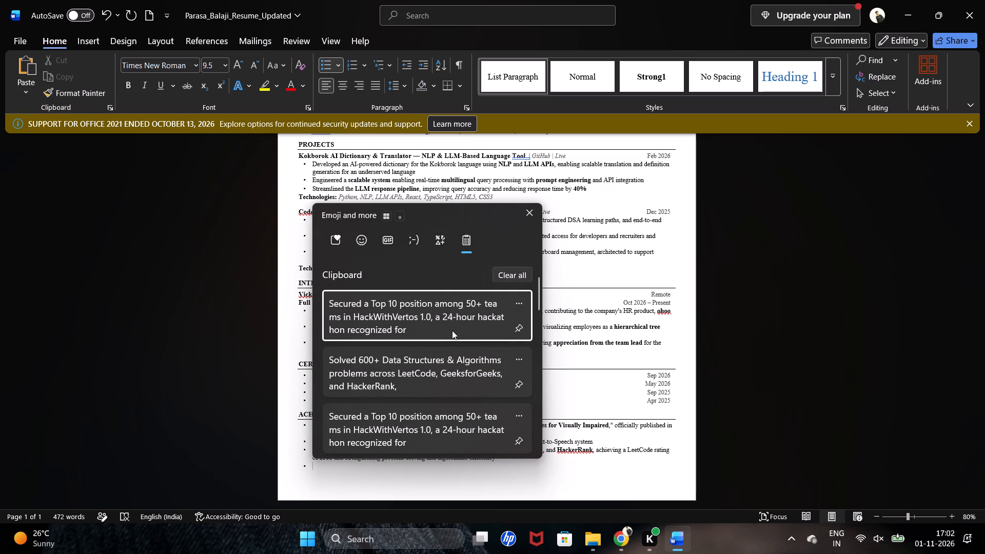
{"action": "left_click", "coordinate": [414, 318]}
{"action": "key", "text": "ctrl+v"}
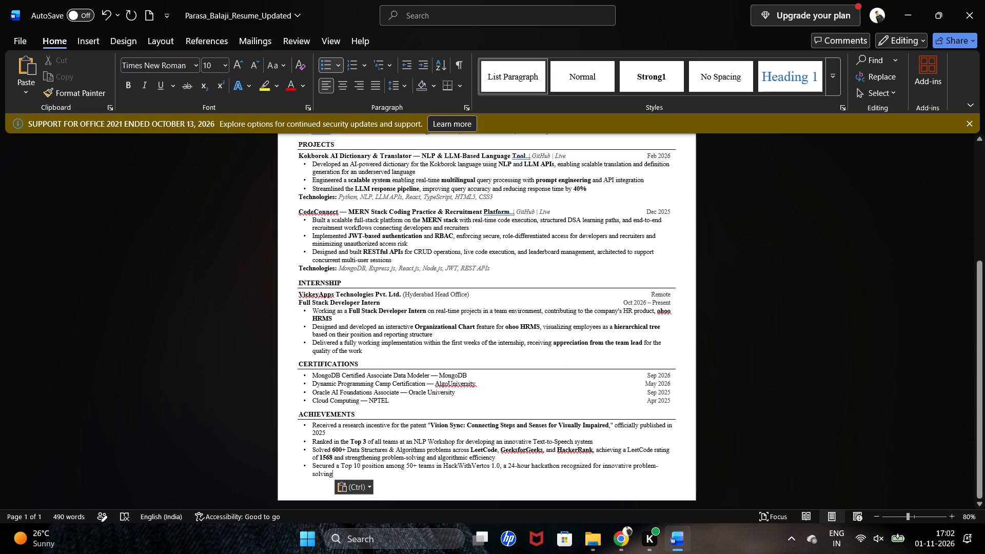
Make "Top 10" bold in the HackWithVertos 1.0 achievement.
{"action": "left_click", "coordinate": [363, 463]}
{"action": "key", "text": "Left"}
{"action": "key", "text": "ctrl+shift+Left"}
{"action": "key", "text": "ctrl+shift+Left"}
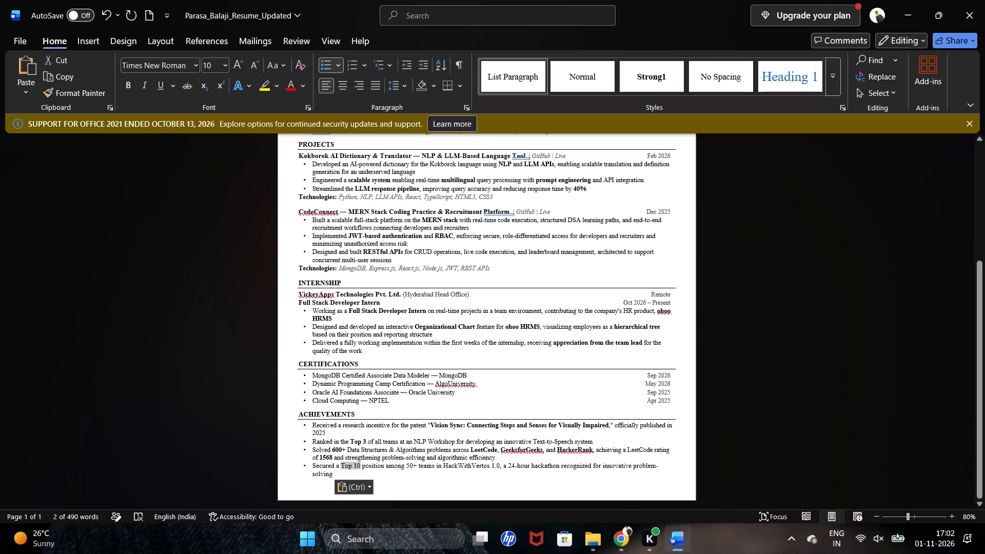
{"action": "left_click", "coordinate": [129, 80]}
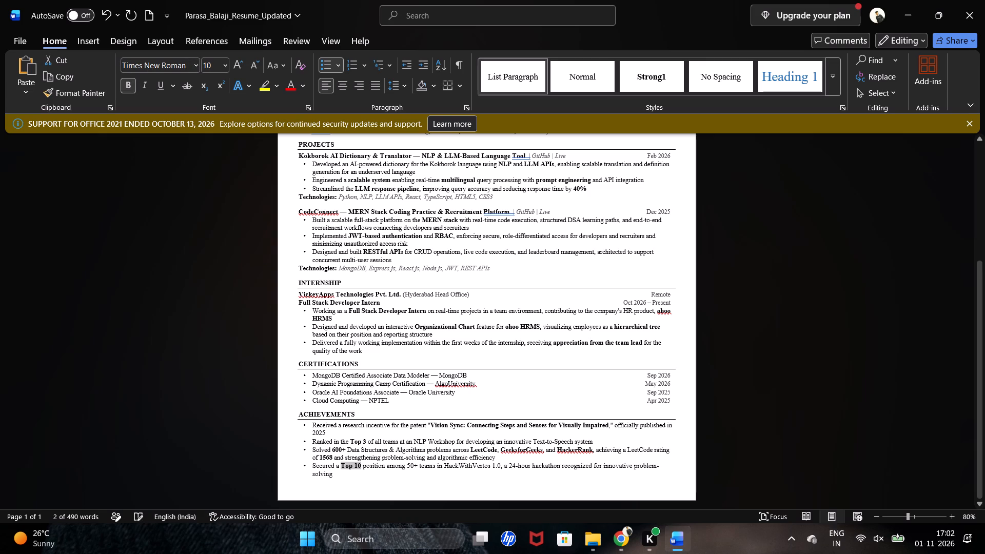
Move the "Ranked in the Top 3" NLP Workshop bullet below the Data Structures & Algorithms bullet, leaving no empty bullet behind.
{"action": "left_click_drag", "start_coordinate": [602, 441], "coordinate": [385, 435]}
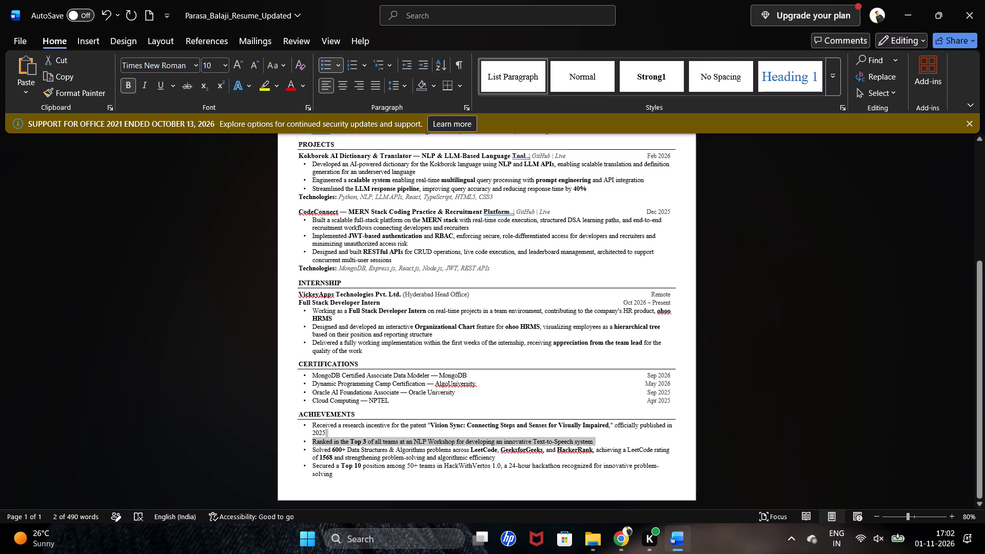
{"action": "left_click_drag", "start_coordinate": [385, 435], "coordinate": [304, 443]}
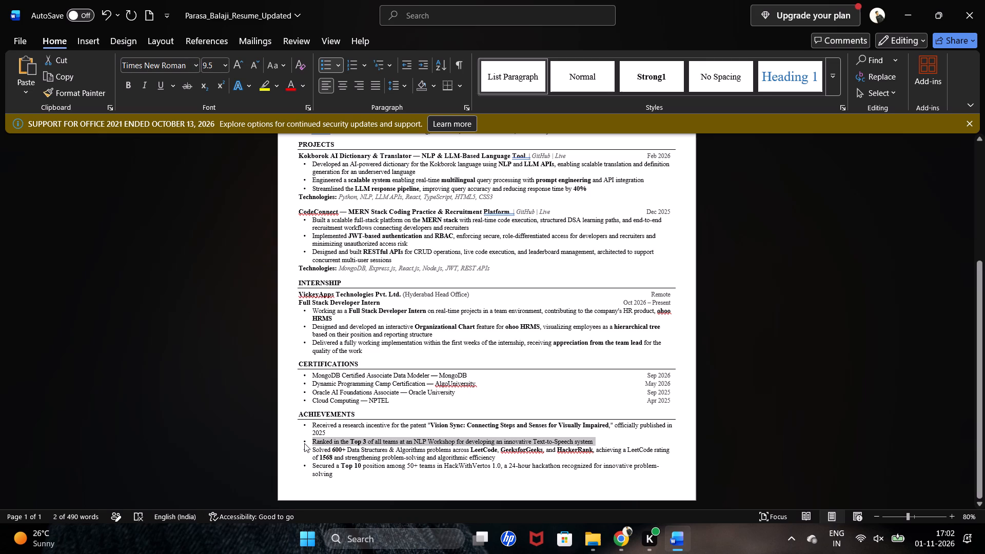
{"action": "key", "text": "ctrl+x"}
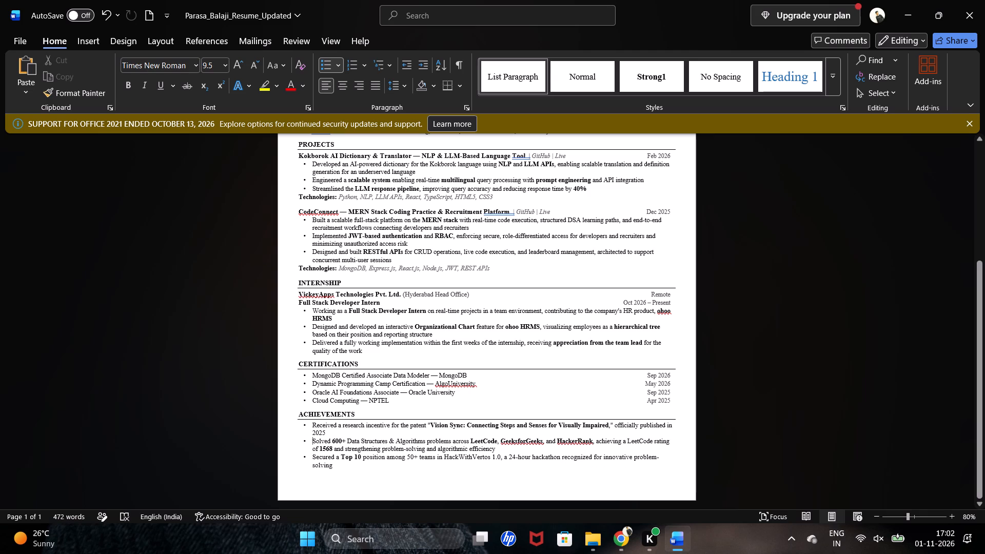
{"action": "left_click", "coordinate": [510, 447]}
{"action": "key", "text": "Return"}
{"action": "key", "text": "ctrl+v"}
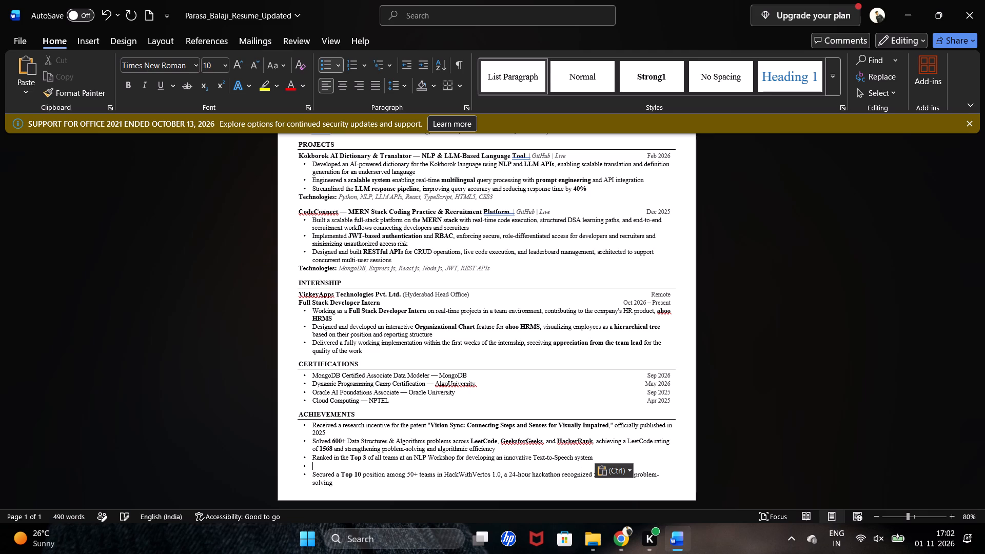
{"action": "key", "text": "BackSpace"}
{"action": "key", "text": "BackSpace"}
{"action": "key", "text": "BackSpace"}
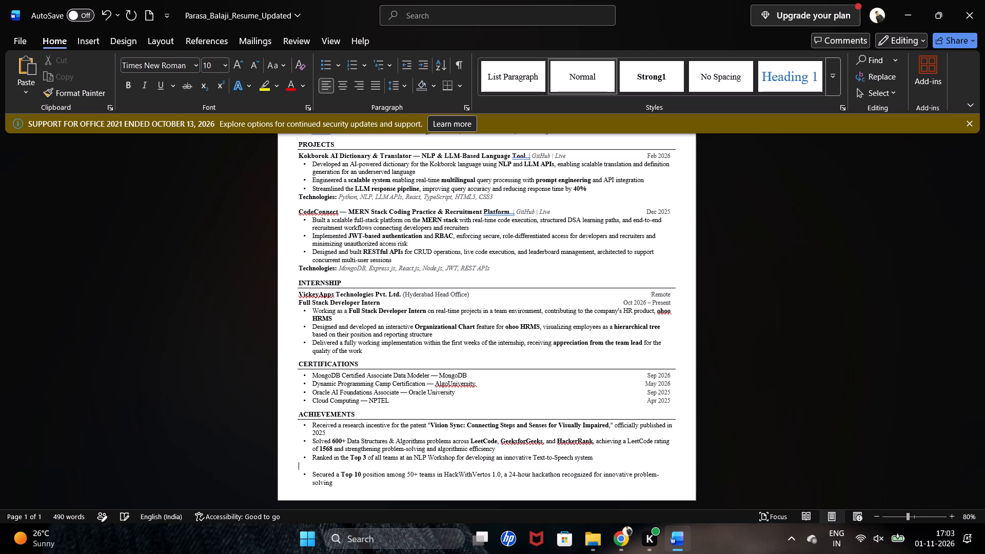
{"action": "key", "text": "BackSpace"}
Review the resume from the Achievements bullets up through Internship, Projects, Technical Skills and Education for wording and formatting.
{"action": "left_click", "coordinate": [540, 475]}
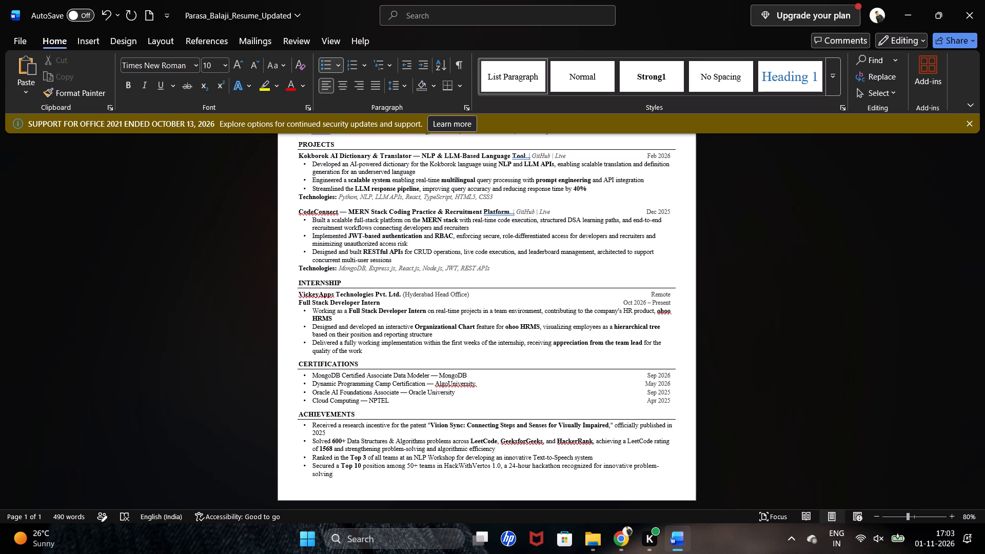
{"action": "left_click", "coordinate": [572, 472]}
{"action": "left_click", "coordinate": [591, 471]}
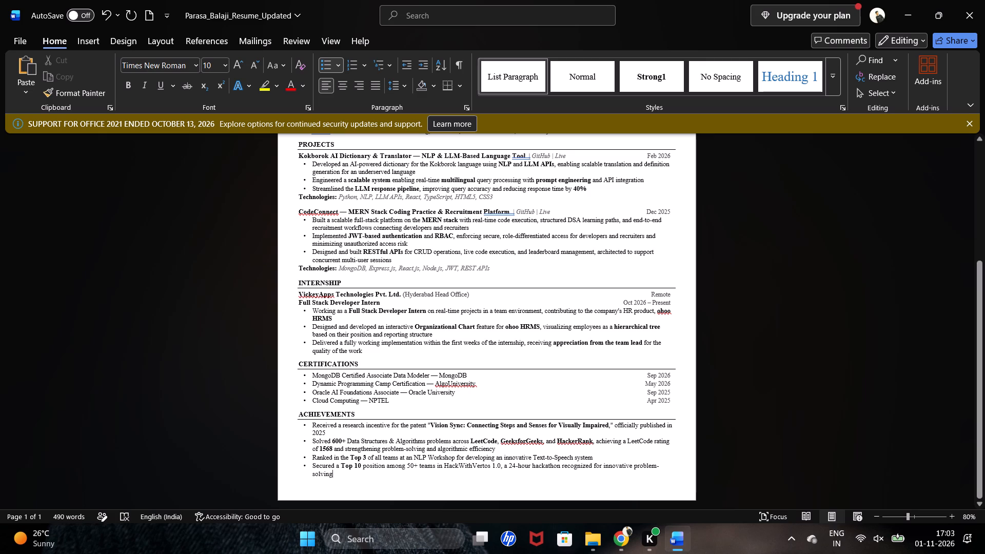
{"action": "left_click", "coordinate": [620, 467]}
{"action": "left_click", "coordinate": [632, 469]}
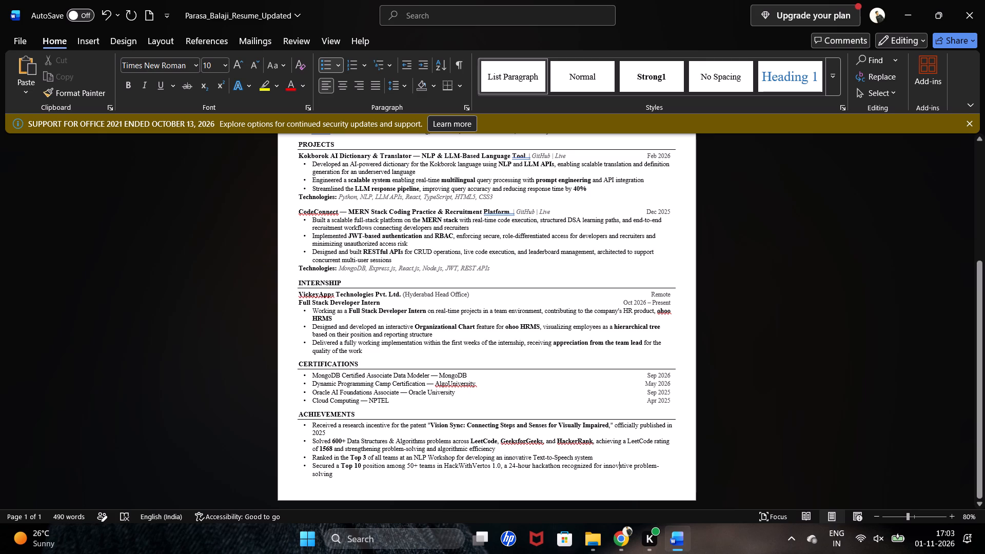
{"action": "left_click", "coordinate": [643, 463]}
{"action": "scroll", "coordinate": [643, 463], "scroll_direction": "up", "scroll_amount": 1}
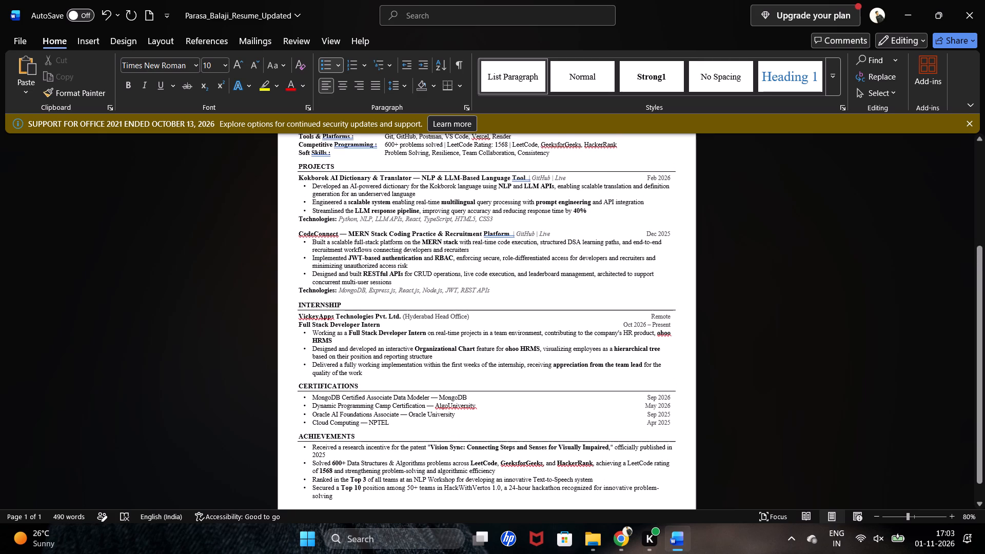
{"action": "scroll", "coordinate": [643, 463], "scroll_direction": "up", "scroll_amount": 2}
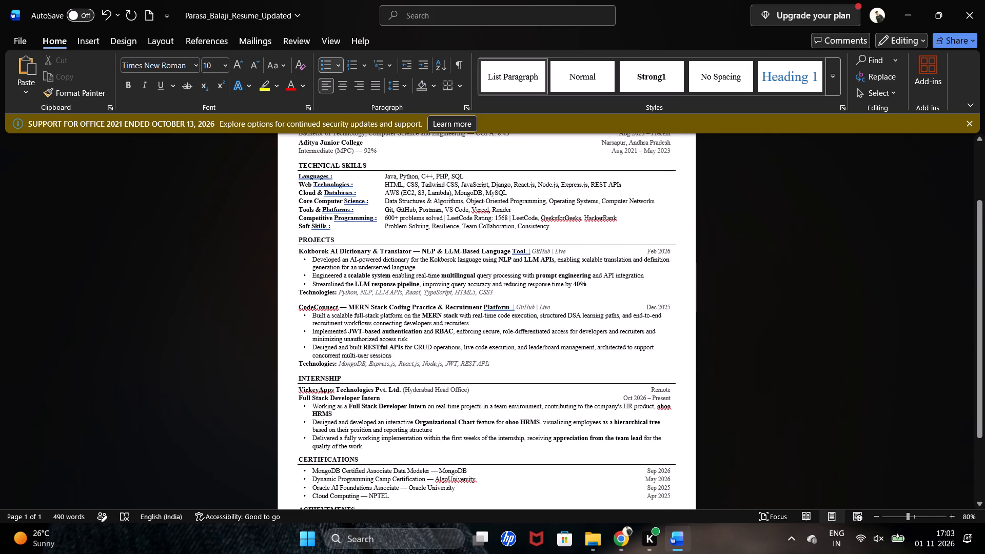
{"action": "scroll", "coordinate": [525, 413], "scroll_direction": "up", "scroll_amount": 1, "text": "ctrl"}
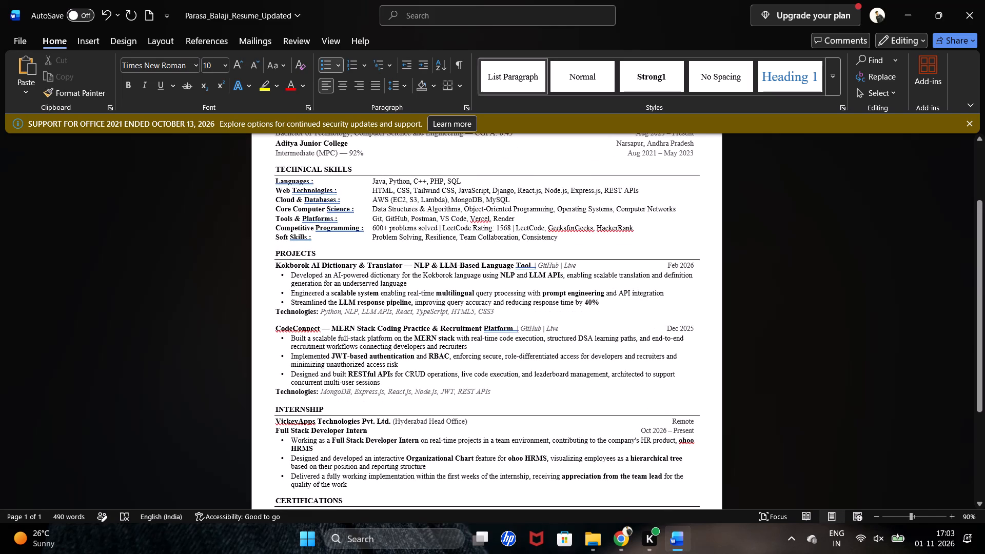
{"action": "scroll", "coordinate": [525, 413], "scroll_direction": "down", "scroll_amount": 6}
{"action": "scroll", "coordinate": [525, 413], "scroll_direction": "up", "scroll_amount": 2}
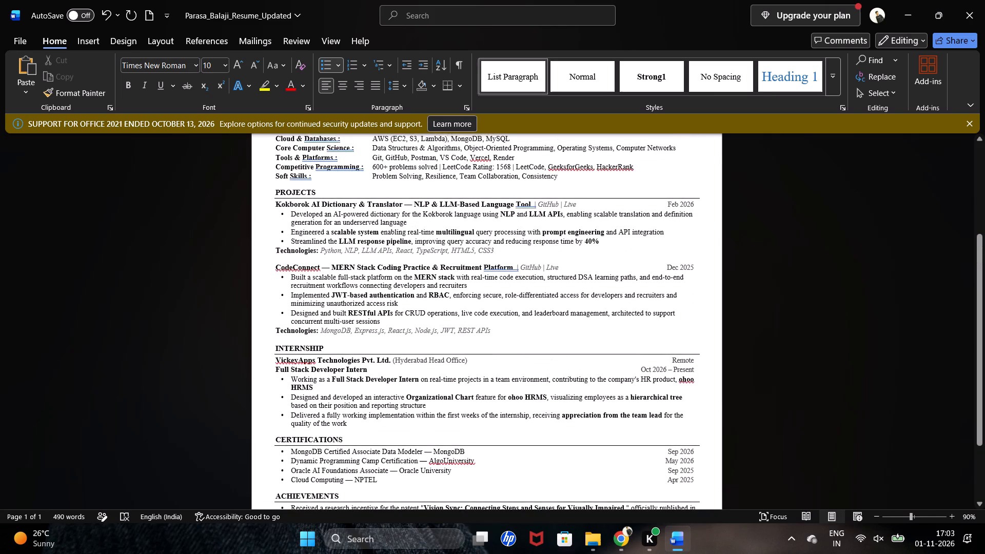
{"action": "scroll", "coordinate": [525, 413], "scroll_direction": "up", "scroll_amount": 2}
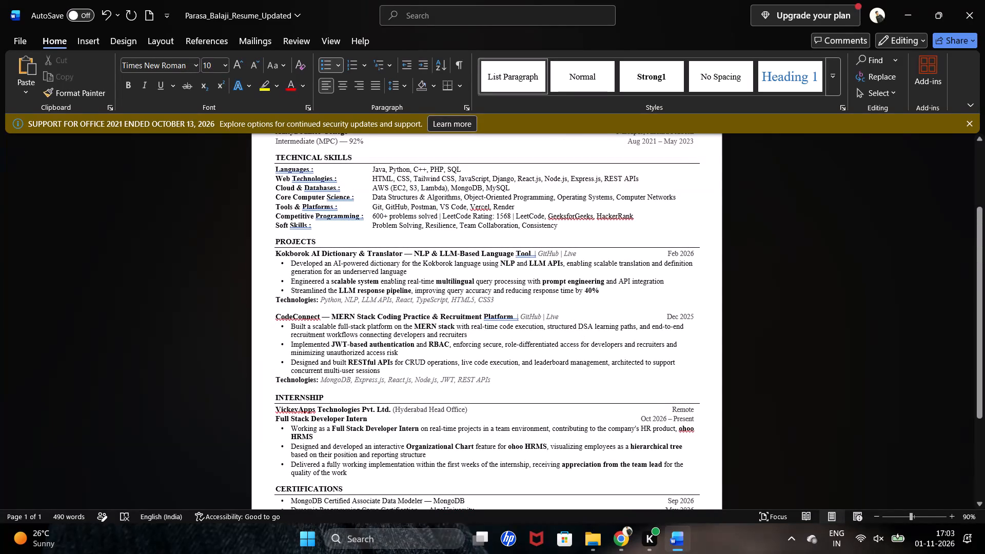
{"action": "left_click", "coordinate": [469, 337]}
{"action": "scroll", "coordinate": [514, 305], "scroll_direction": "up", "scroll_amount": 1}
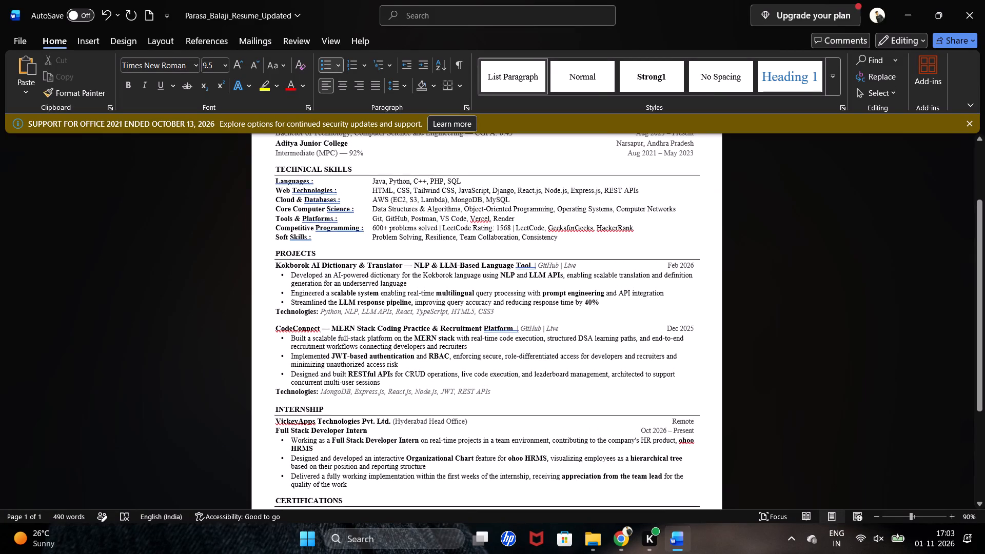
{"action": "left_click", "coordinate": [607, 301]}
{"action": "scroll", "coordinate": [607, 301], "scroll_direction": "up", "scroll_amount": 1}
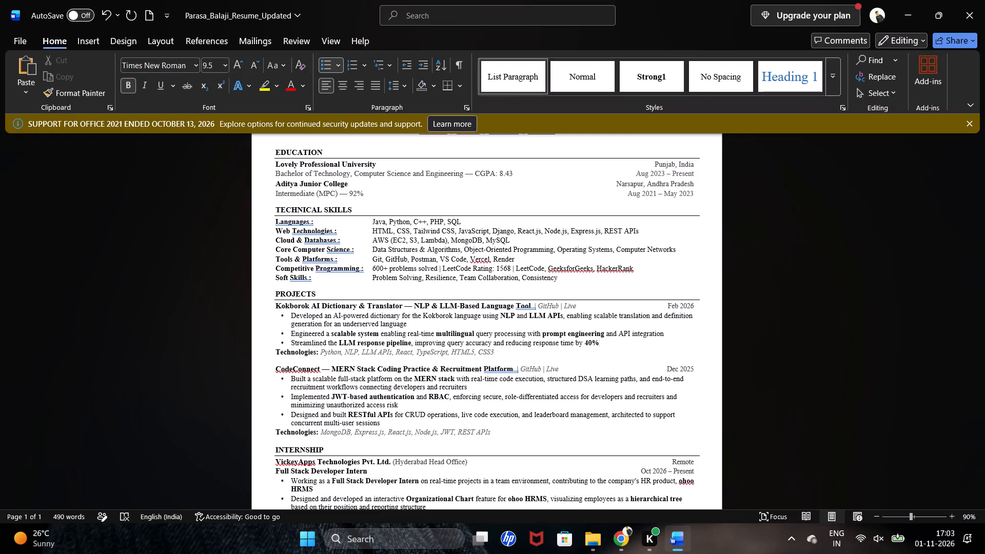
{"action": "scroll", "coordinate": [607, 301], "scroll_direction": "up", "scroll_amount": 1}
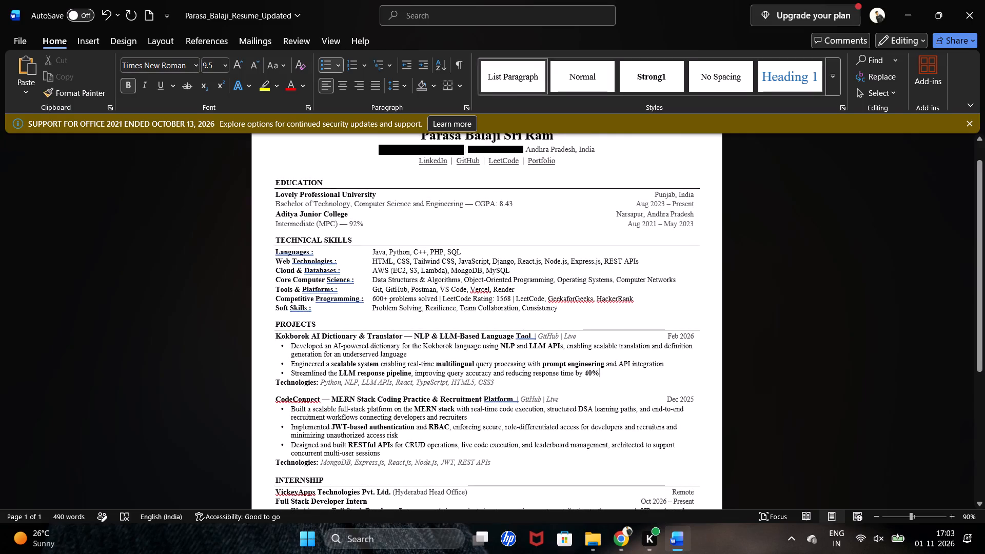
{"action": "left_click", "coordinate": [654, 303]}
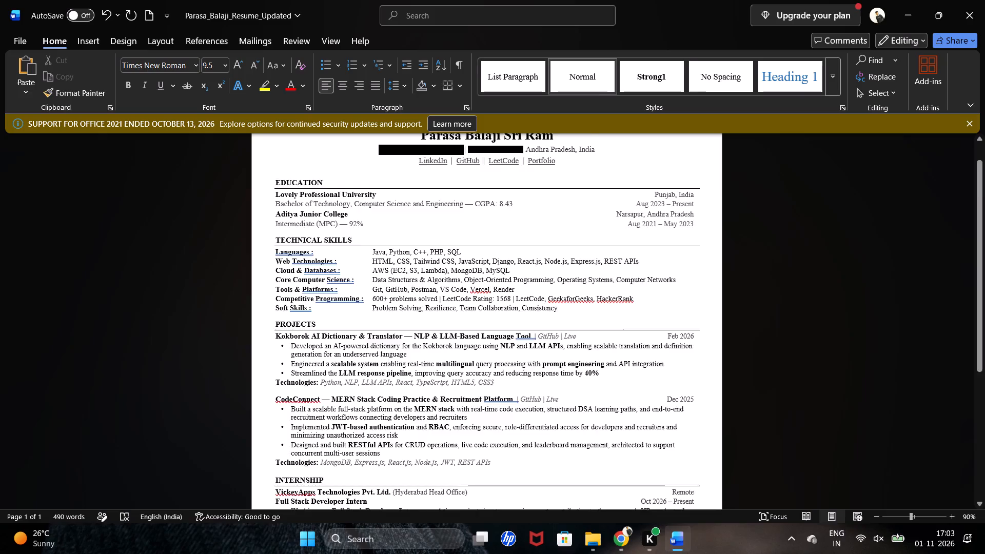
{"action": "scroll", "coordinate": [654, 303], "scroll_direction": "down", "scroll_amount": 2}
{"action": "scroll", "coordinate": [534, 335], "scroll_direction": "down", "scroll_amount": 1}
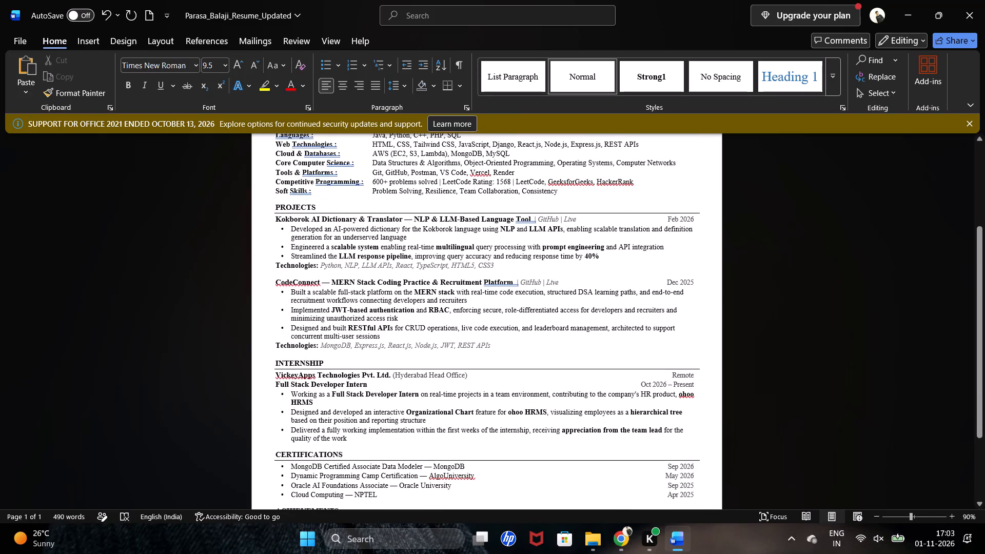
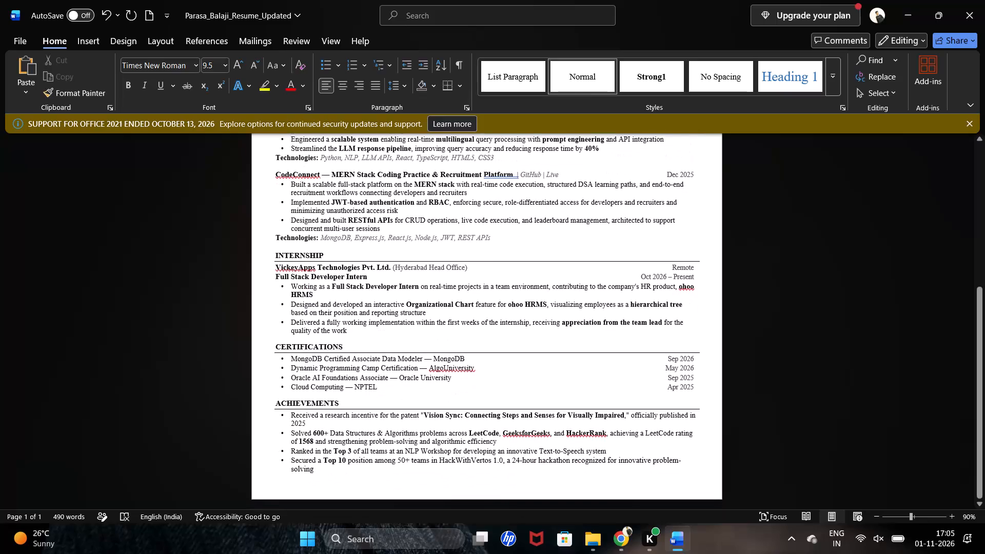
Check the Certifications, Achievements and Internship bullets for consistent wording, line endings and formatting.
{"action": "left_click", "coordinate": [481, 364]}
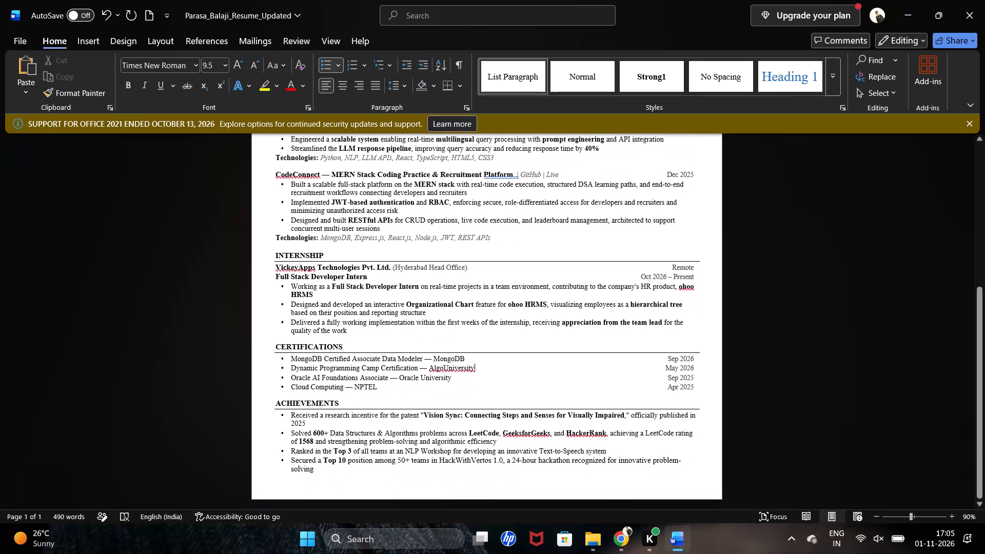
{"action": "left_click", "coordinate": [464, 375]}
{"action": "left_click", "coordinate": [410, 383]}
{"action": "scroll", "coordinate": [410, 383], "scroll_direction": "down", "scroll_amount": 1}
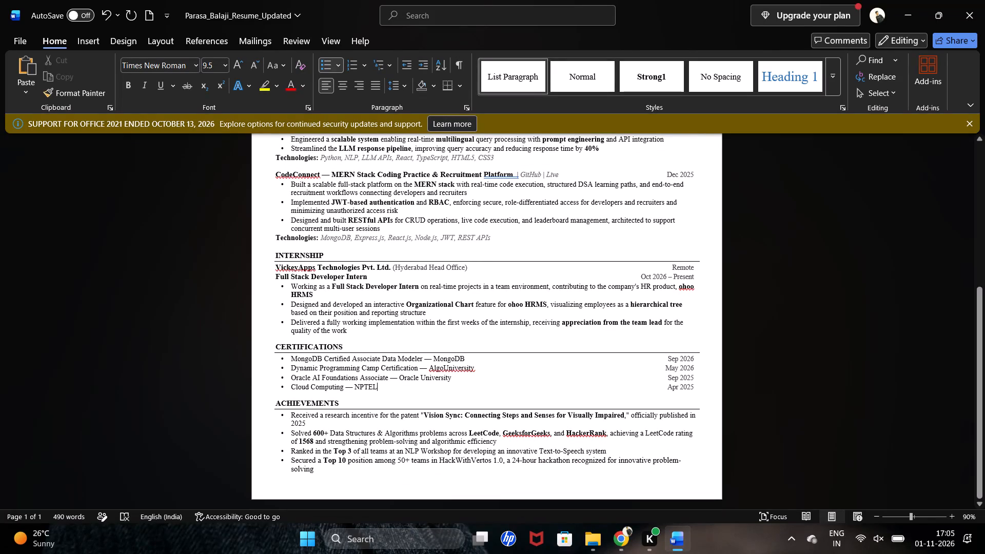
{"action": "scroll", "coordinate": [410, 383], "scroll_direction": "down", "scroll_amount": 1}
{"action": "left_click", "coordinate": [422, 451]}
{"action": "left_click", "coordinate": [482, 459]}
{"action": "left_click", "coordinate": [436, 357]}
{"action": "left_click", "coordinate": [452, 326]}
{"action": "scroll", "coordinate": [452, 326], "scroll_direction": "up", "scroll_amount": 1}
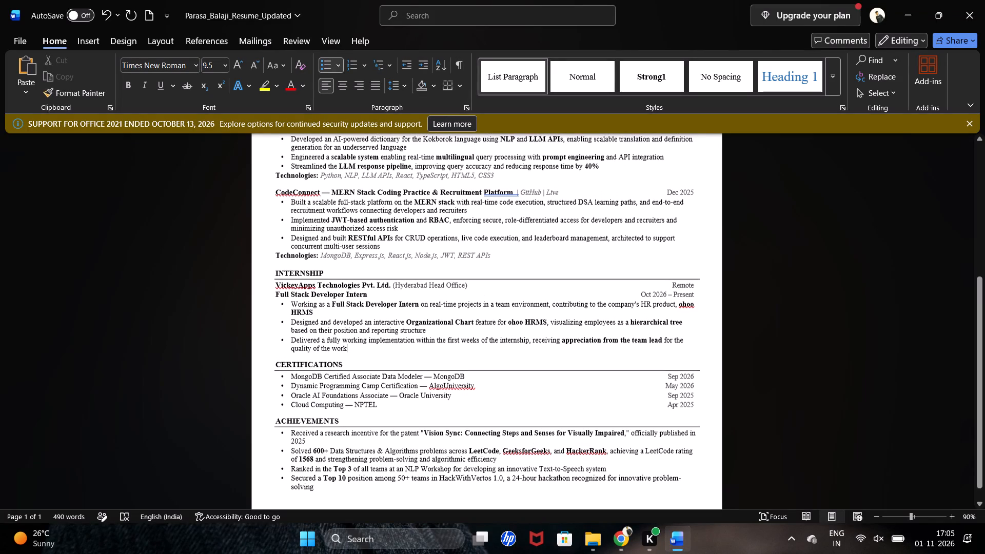
{"action": "left_click", "coordinate": [422, 311]}
{"action": "left_click", "coordinate": [429, 327]}
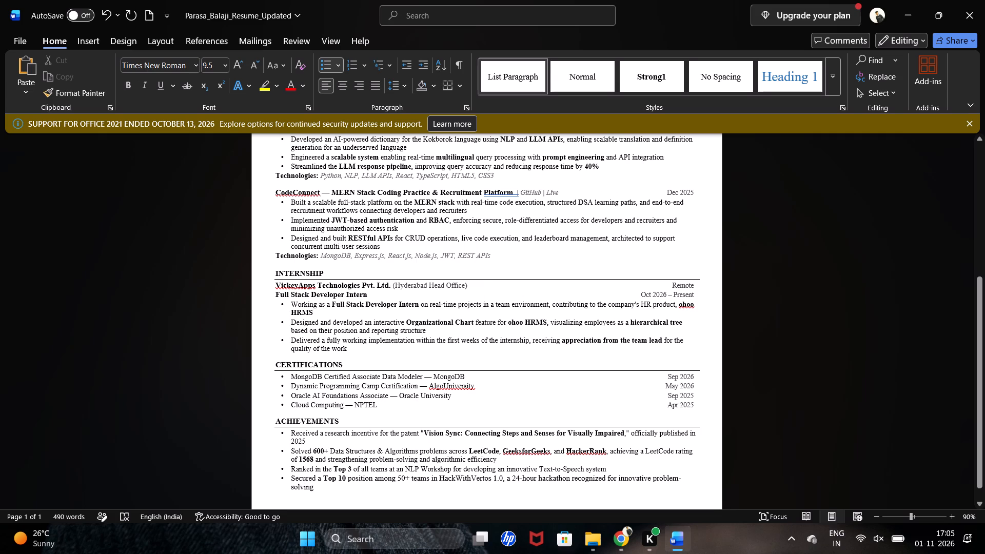
{"action": "left_click", "coordinate": [408, 307]}
Examine the CodeConnect and Kokborok AI Dictionary project entries, including the bold phrases in their bullets.
{"action": "left_click", "coordinate": [370, 239]}
{"action": "scroll", "coordinate": [370, 239], "scroll_direction": "up", "scroll_amount": 1}
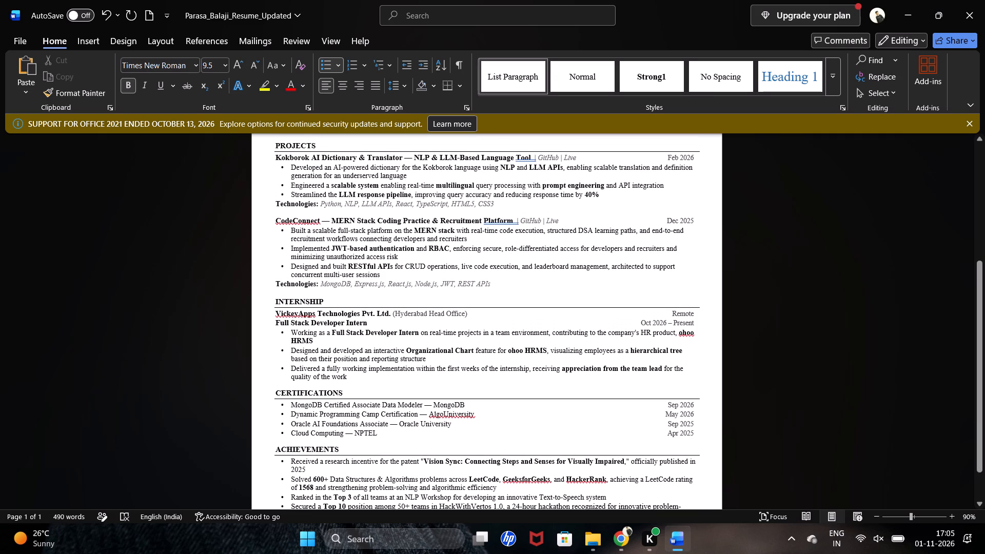
{"action": "left_click", "coordinate": [371, 217]}
{"action": "scroll", "coordinate": [371, 217], "scroll_direction": "up", "scroll_amount": 2}
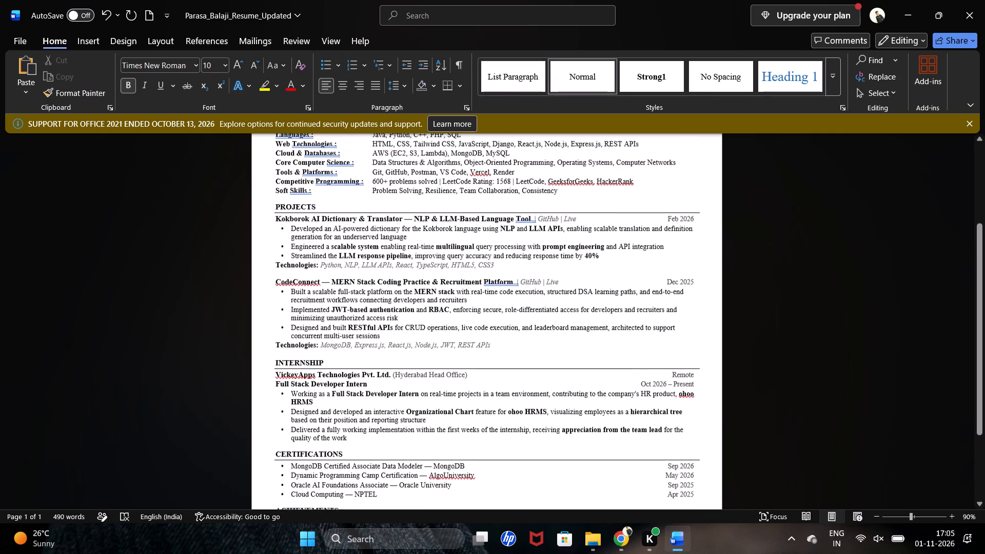
{"action": "left_click", "coordinate": [445, 223]}
{"action": "scroll", "coordinate": [445, 223], "scroll_direction": "up", "scroll_amount": 2}
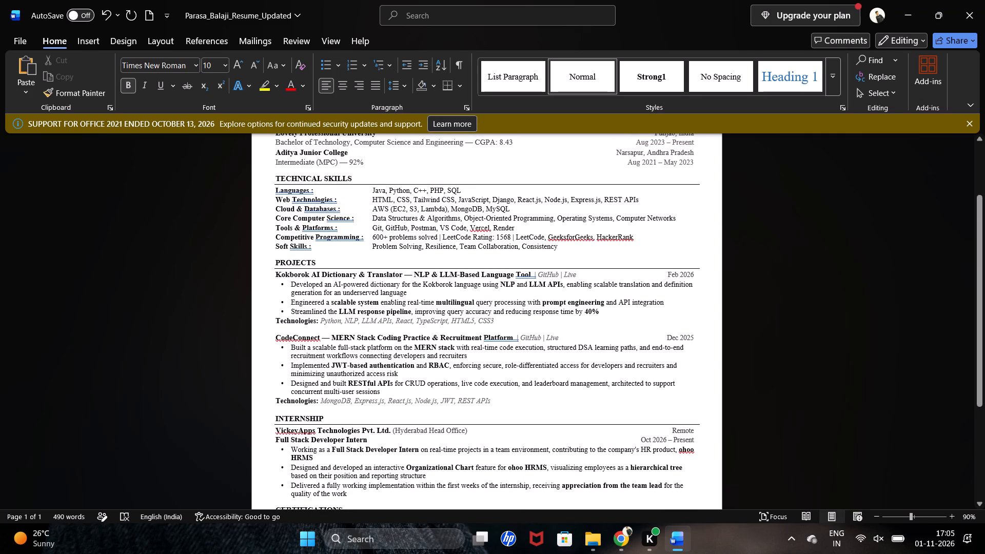
{"action": "left_click", "coordinate": [561, 285]}
{"action": "left_click", "coordinate": [551, 301]}
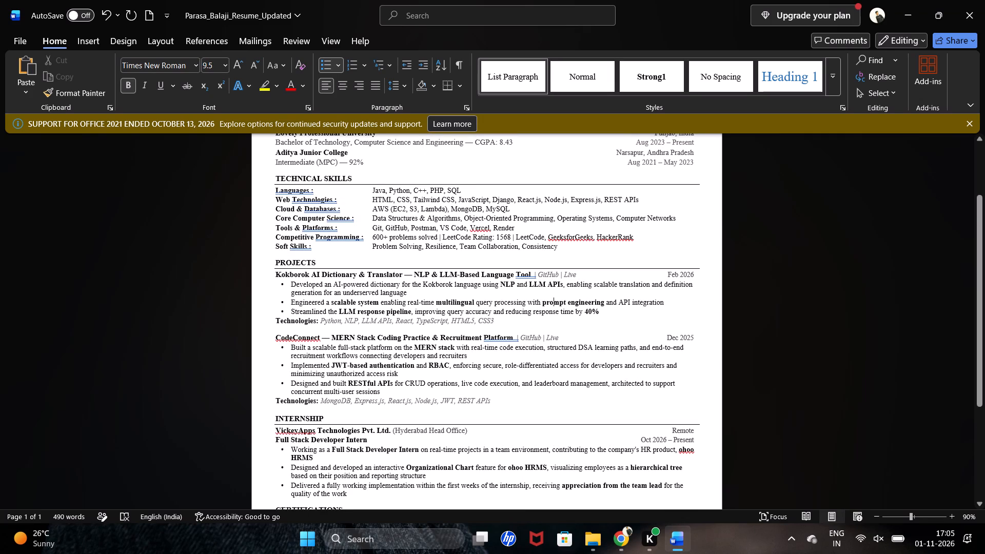
{"action": "left_click", "coordinate": [474, 302]}
Look over the upper part of the resume, from the Projects section to the Education entries and the header's profile links.
{"action": "scroll", "coordinate": [490, 320], "scroll_direction": "down", "scroll_amount": 2}
{"action": "scroll", "coordinate": [490, 320], "scroll_direction": "up", "scroll_amount": 3}
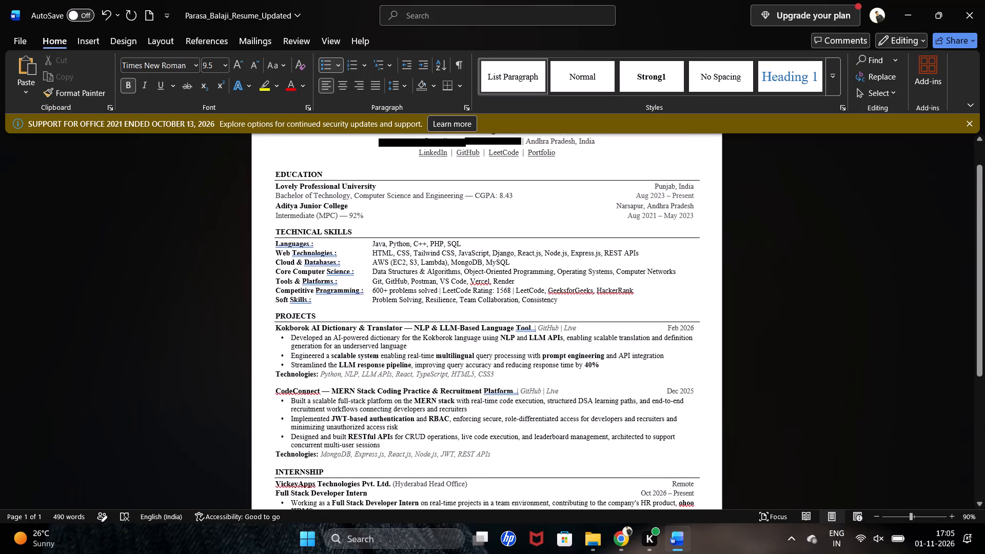
{"action": "scroll", "coordinate": [490, 320], "scroll_direction": "down", "scroll_amount": 2}
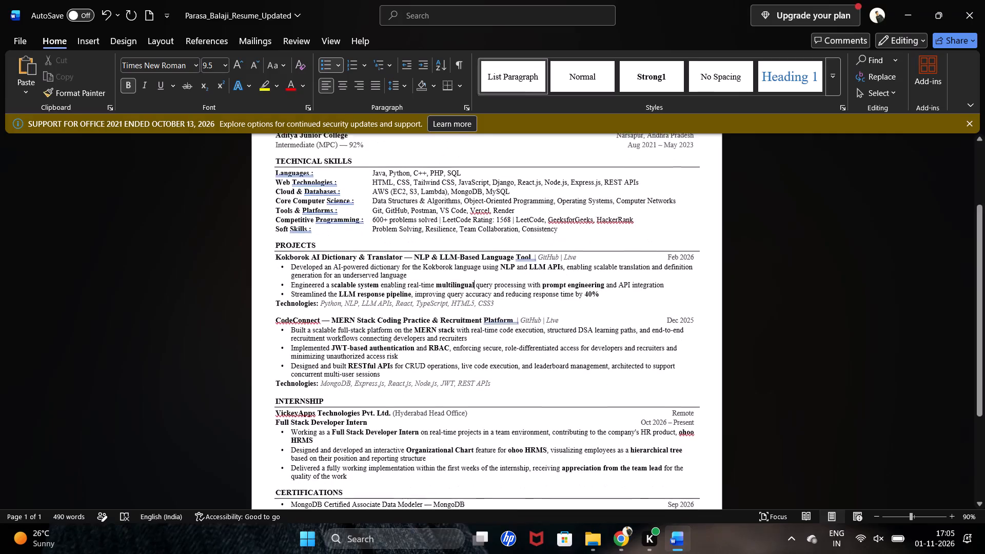
{"action": "scroll", "coordinate": [490, 320], "scroll_direction": "up", "scroll_amount": 1}
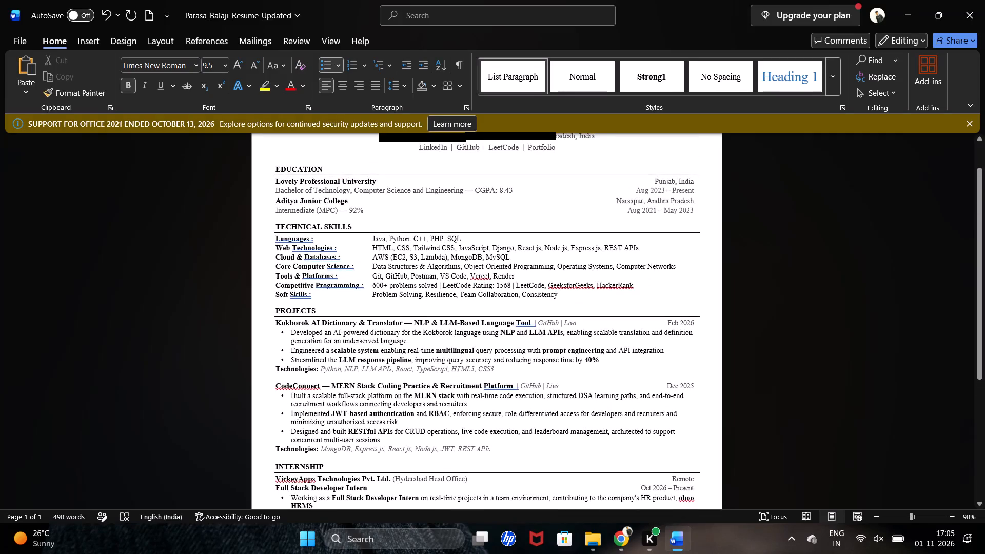
{"action": "left_click", "coordinate": [361, 209]}
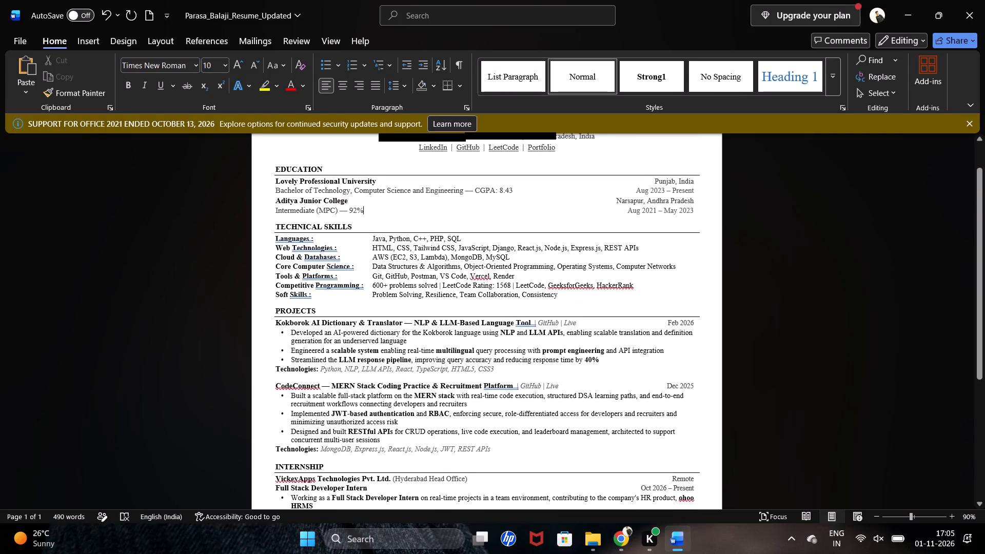
{"action": "scroll", "coordinate": [407, 230], "scroll_direction": "up", "scroll_amount": 1}
{"action": "scroll", "coordinate": [407, 230], "scroll_direction": "down", "scroll_amount": 4}
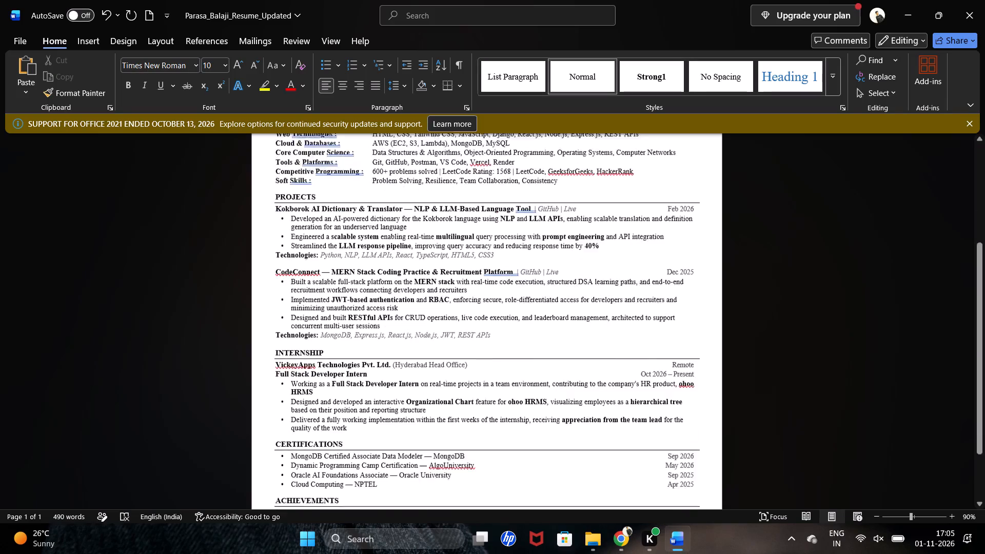
{"action": "scroll", "coordinate": [407, 230], "scroll_direction": "down", "scroll_amount": 3}
{"action": "scroll", "coordinate": [407, 230], "scroll_direction": "up", "scroll_amount": 6}
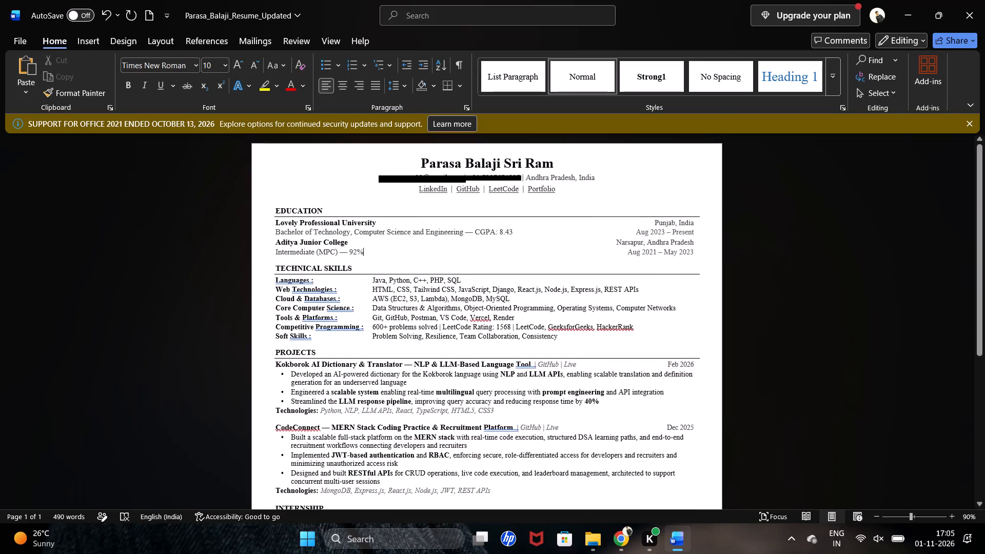
{"action": "left_click", "coordinate": [464, 190]}
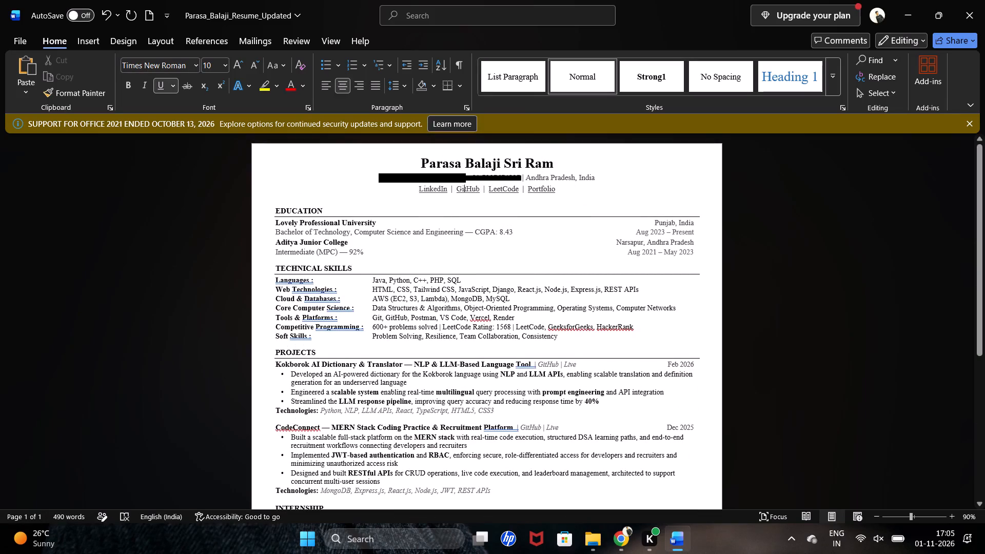
Read through the resume from Education down to the last Achievements bullet, checking Technical Skills, Projects, Internship and Certifications.
{"action": "left_click", "coordinate": [471, 249]}
{"action": "scroll", "coordinate": [471, 249], "scroll_direction": "down", "scroll_amount": 2}
{"action": "left_click", "coordinate": [407, 227]}
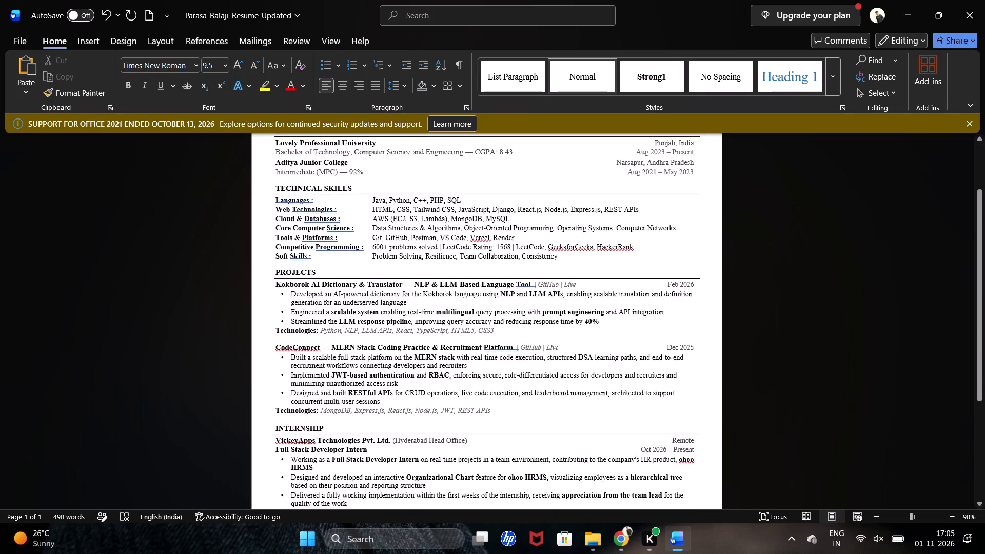
{"action": "left_click", "coordinate": [428, 246]}
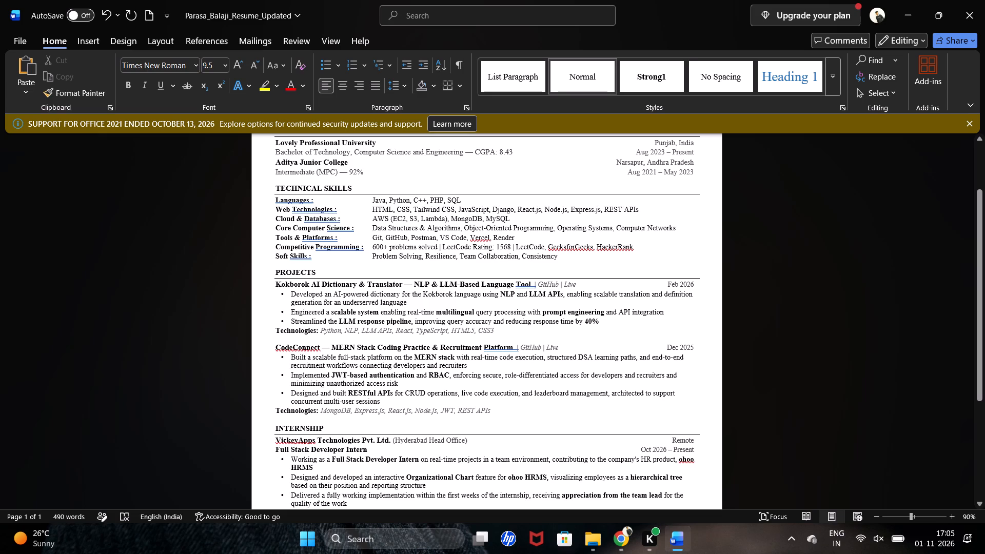
{"action": "scroll", "coordinate": [428, 246], "scroll_direction": "down", "scroll_amount": 2}
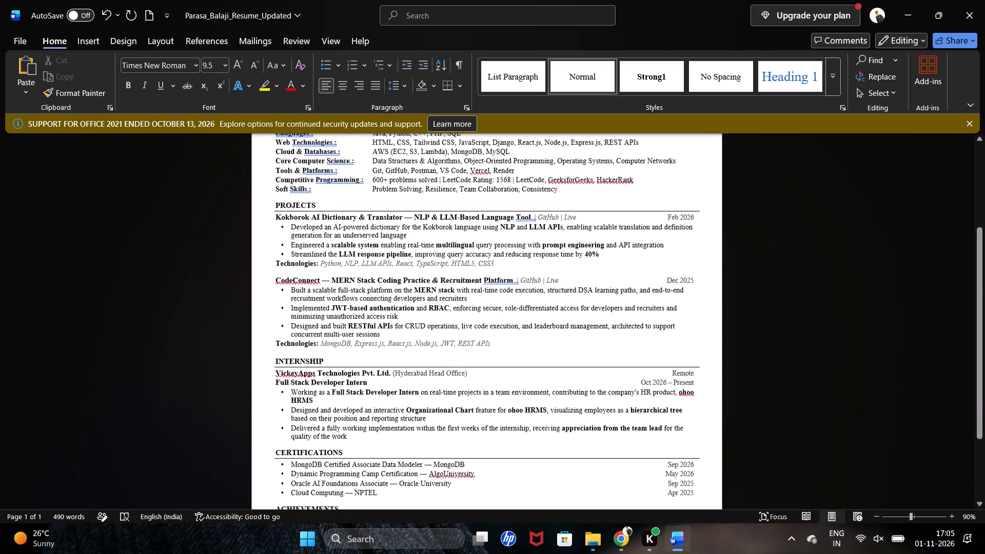
{"action": "left_click", "coordinate": [458, 346]}
{"action": "scroll", "coordinate": [458, 346], "scroll_direction": "down", "scroll_amount": 6}
{"action": "left_click", "coordinate": [459, 441]}
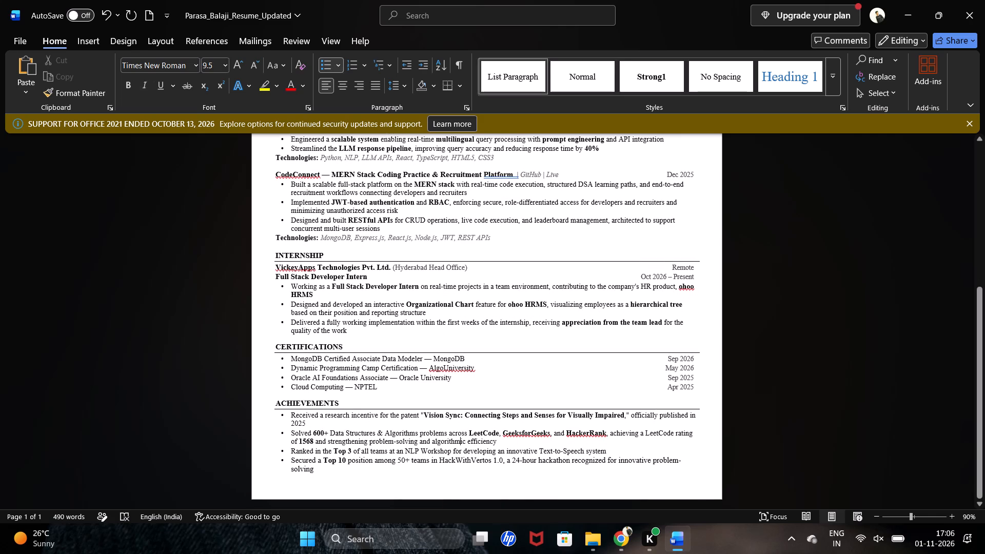
{"action": "left_click", "coordinate": [479, 457]}
{"action": "left_click", "coordinate": [435, 475]}
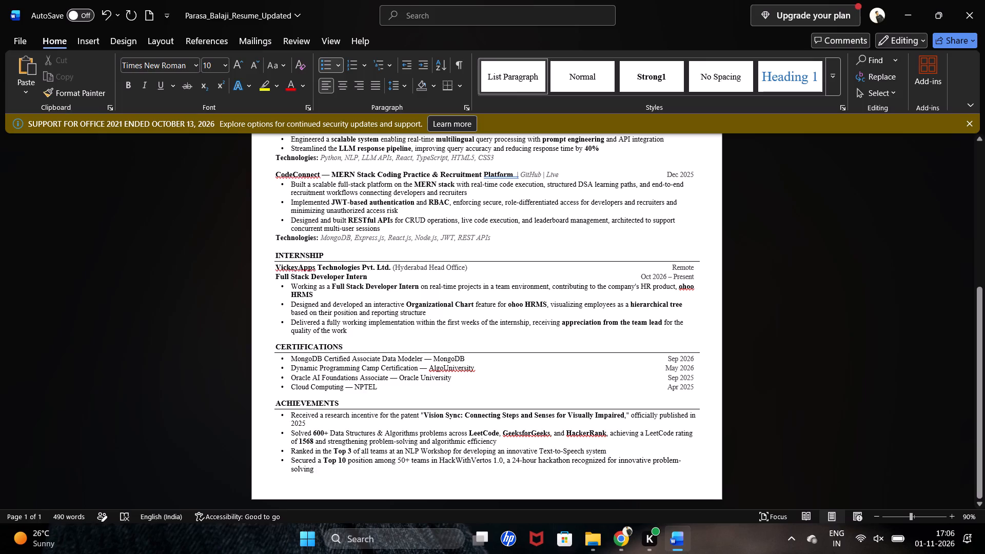
Go back up through the resume and recheck the CodeConnect project bullets on JWT-based authentication and RESTful APIs.
{"action": "left_click_drag", "start_coordinate": [506, 388], "coordinate": [511, 384]}
{"action": "scroll", "coordinate": [531, 359], "scroll_direction": "up", "scroll_amount": 20}
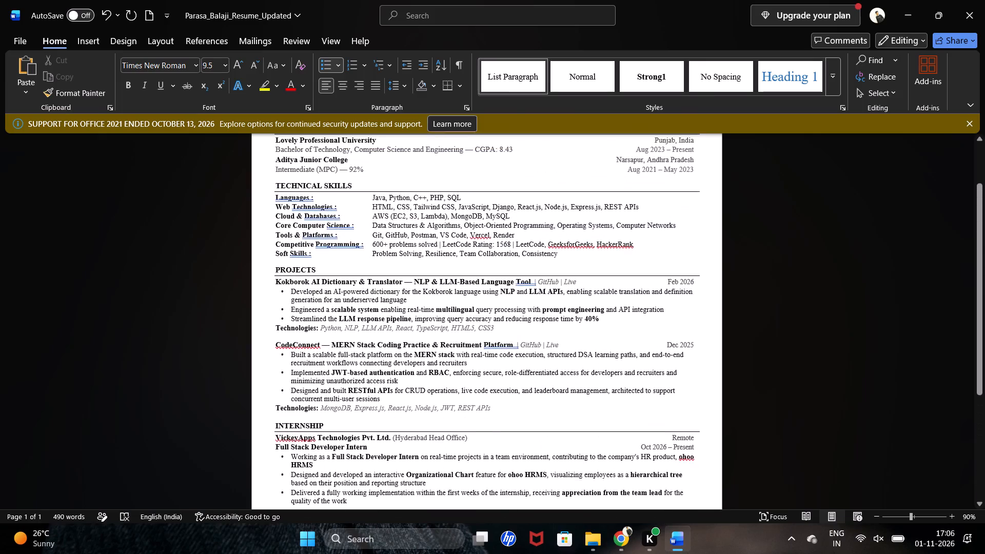
{"action": "scroll", "coordinate": [381, 309], "scroll_direction": "up", "scroll_amount": 4}
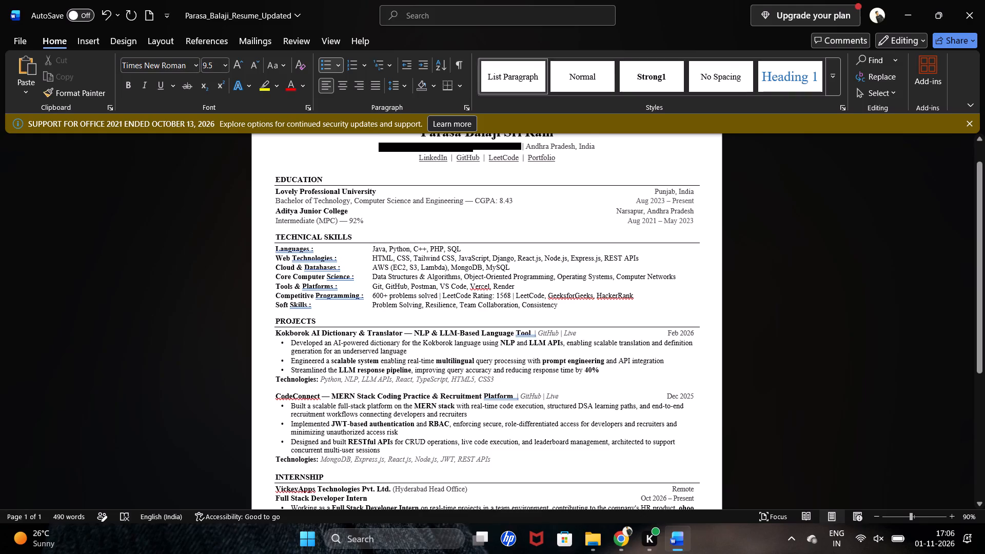
{"action": "left_click", "coordinate": [462, 421]}
{"action": "left_click", "coordinate": [464, 430]}
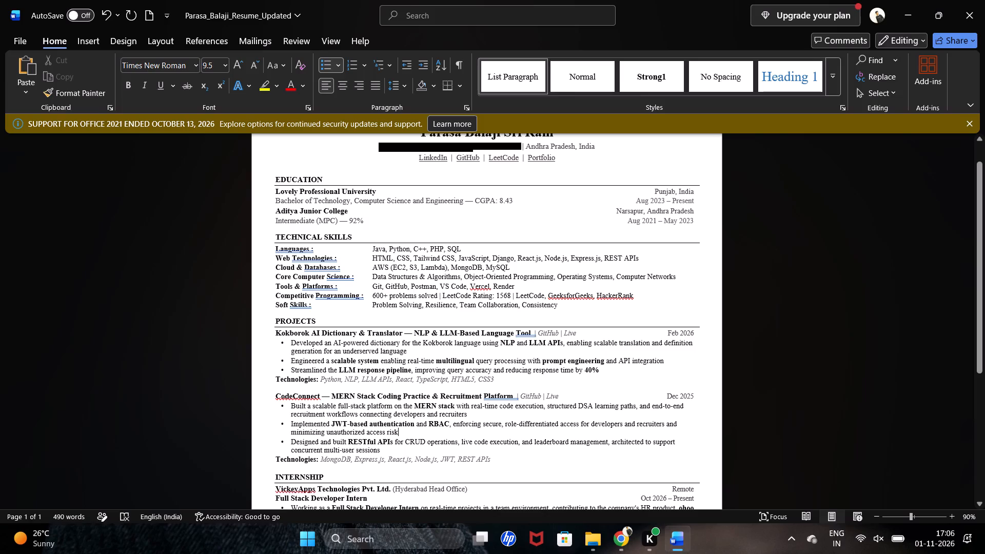
{"action": "left_click", "coordinate": [458, 451]}
{"action": "scroll", "coordinate": [399, 493], "scroll_direction": "up", "scroll_amount": 4}
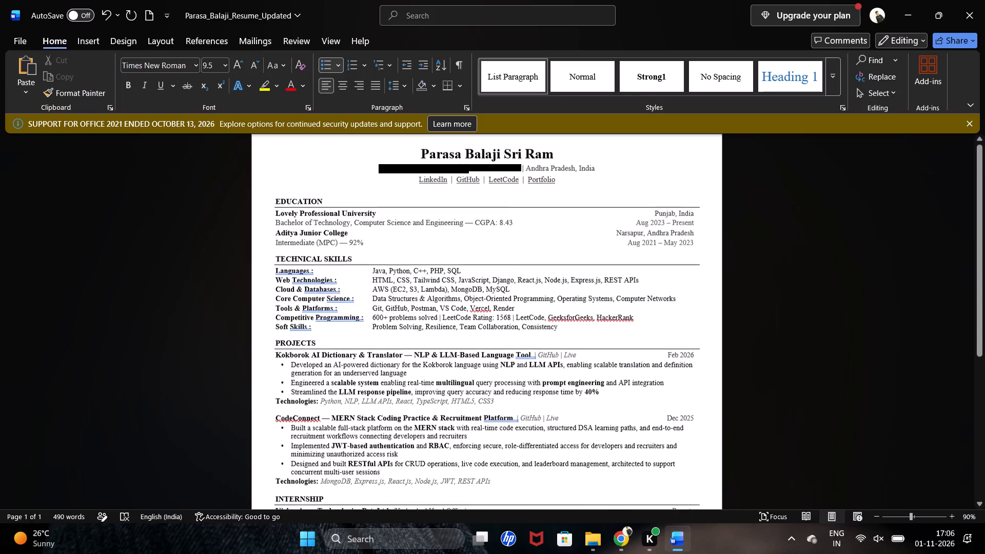
Examine the Education lines and the Languages, Web Technologies and Cloud & Databases rows of Technical Skills line by line.
{"action": "left_click", "coordinate": [417, 242]}
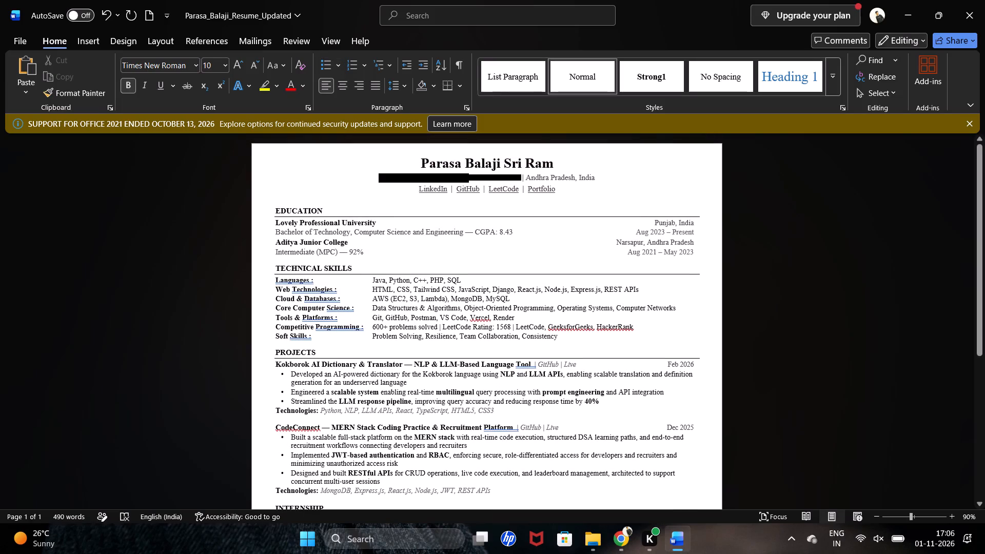
{"action": "left_click", "coordinate": [432, 249]}
{"action": "left_click", "coordinate": [524, 227]}
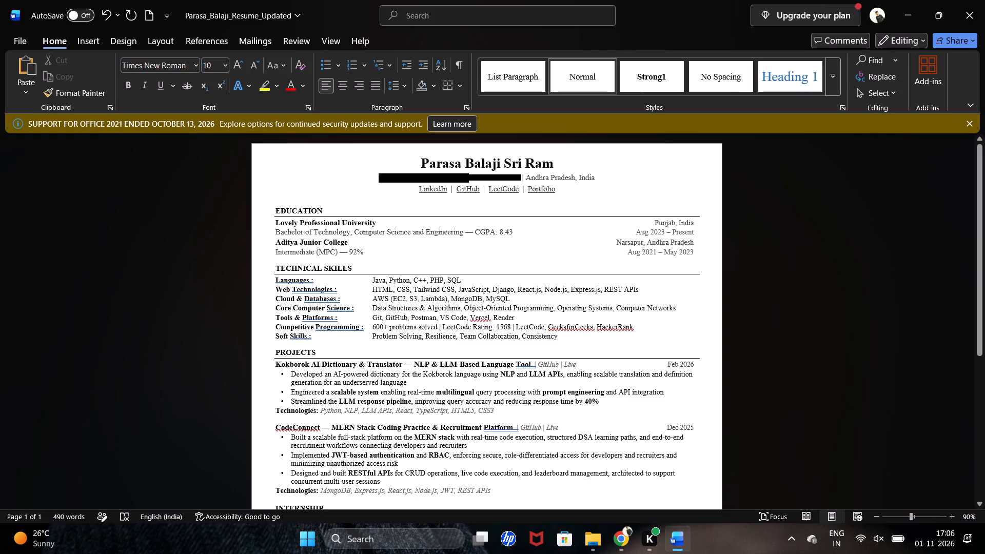
{"action": "left_click", "coordinate": [524, 231]}
{"action": "left_click", "coordinate": [472, 280]}
{"action": "left_click", "coordinate": [652, 285]}
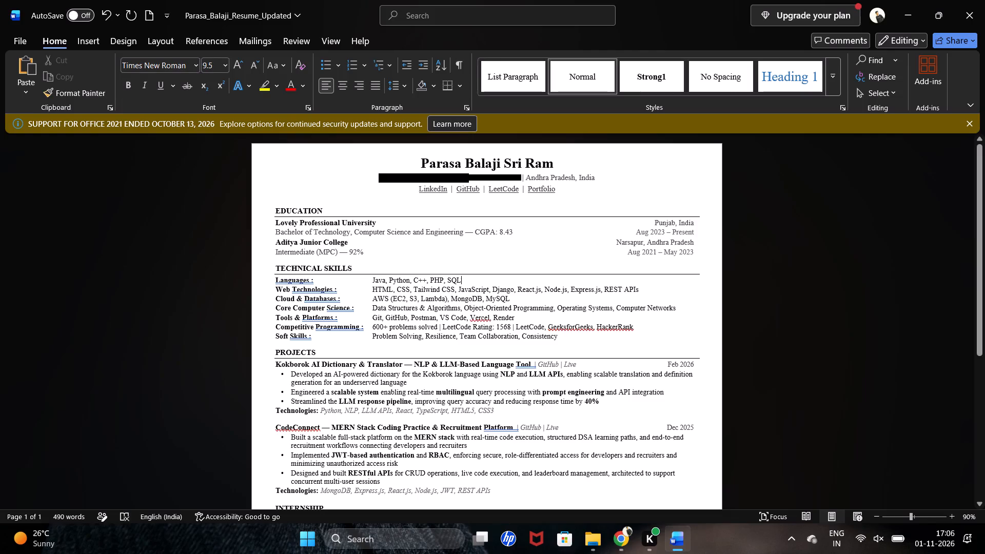
{"action": "left_click", "coordinate": [648, 291]}
{"action": "left_click", "coordinate": [587, 296]}
{"action": "left_click_drag", "start_coordinate": [691, 305], "coordinate": [691, 301]}
Examine the Technical Skills rows from Core Computer Science to Soft Skills, and the Kokborok and CodeConnect project entries.
{"action": "left_click", "coordinate": [572, 312]}
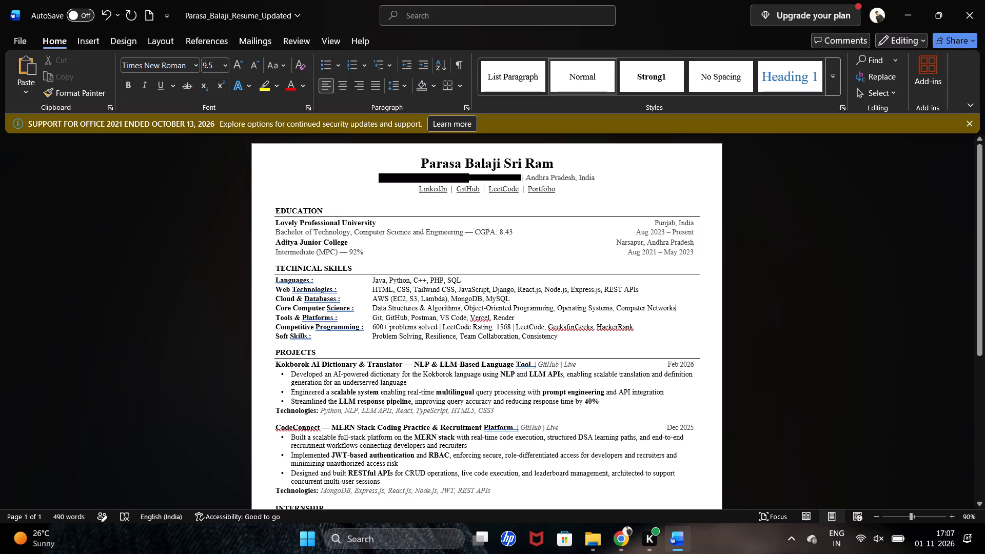
{"action": "left_click", "coordinate": [574, 318]}
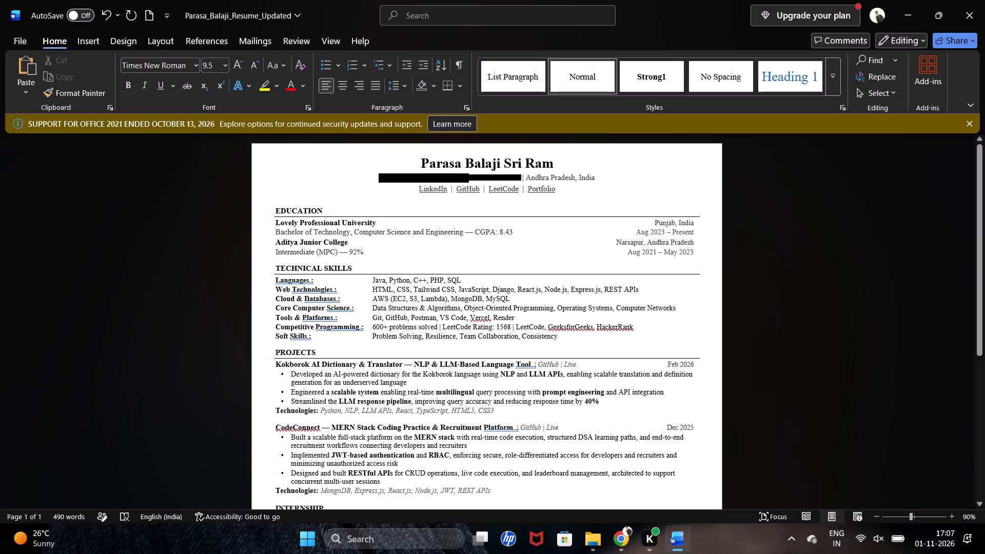
{"action": "left_click", "coordinate": [648, 325]}
{"action": "left_click", "coordinate": [583, 334]}
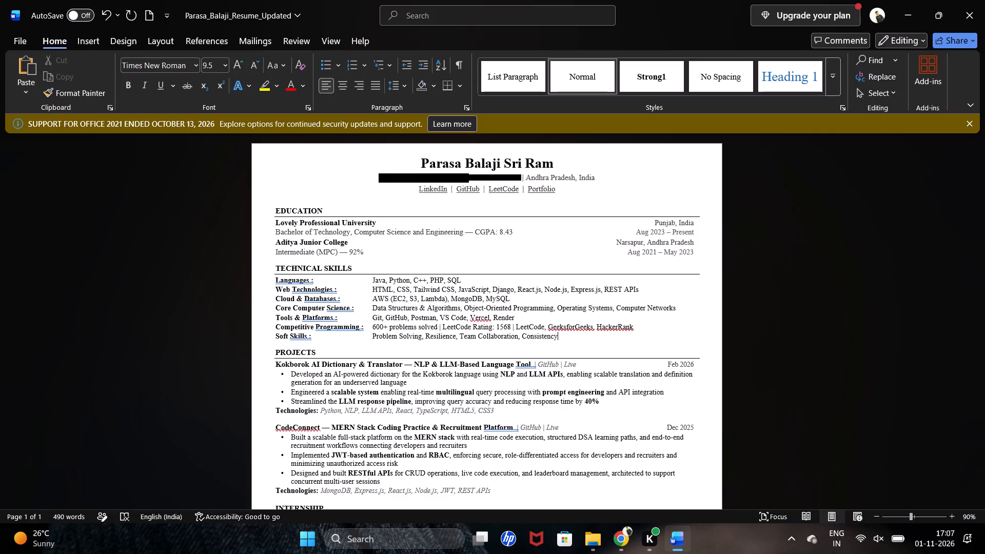
{"action": "scroll", "coordinate": [569, 298], "scroll_direction": "down", "scroll_amount": 3}
{"action": "scroll", "coordinate": [569, 349], "scroll_direction": "down", "scroll_amount": 2}
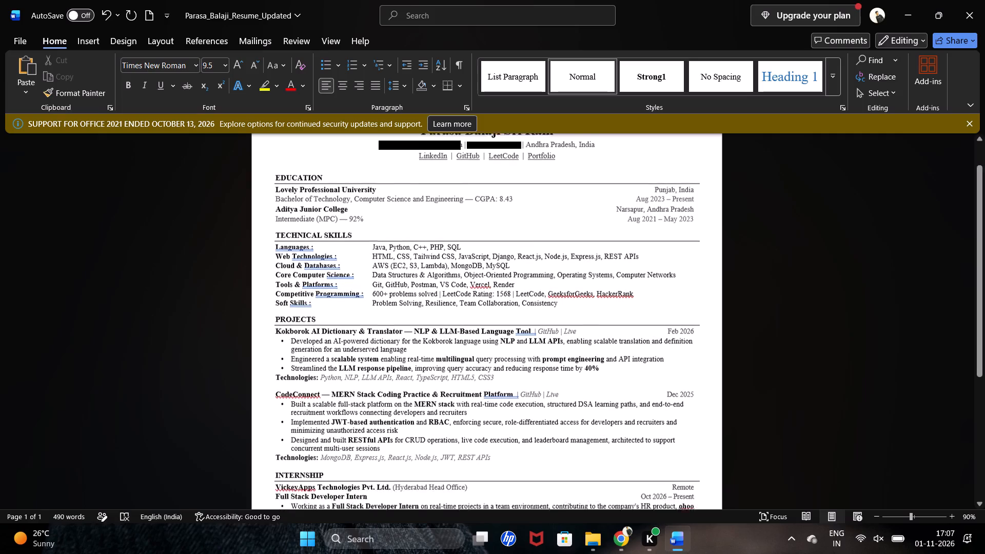
{"action": "left_click", "coordinate": [502, 399]}
{"action": "scroll", "coordinate": [502, 399], "scroll_direction": "down", "scroll_amount": 3}
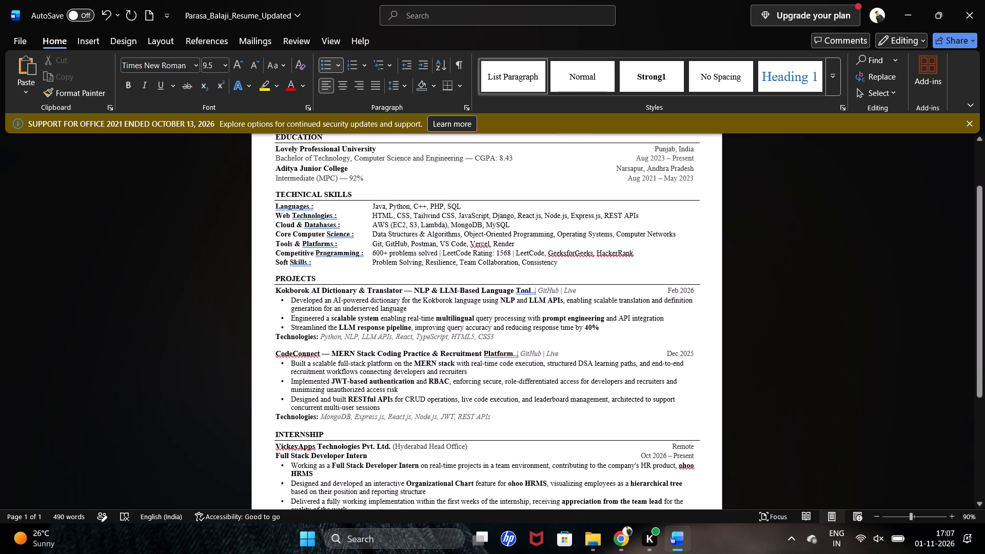
{"action": "scroll", "coordinate": [527, 350], "scroll_direction": "up", "scroll_amount": 2}
{"action": "scroll", "coordinate": [469, 370], "scroll_direction": "down", "scroll_amount": 2}
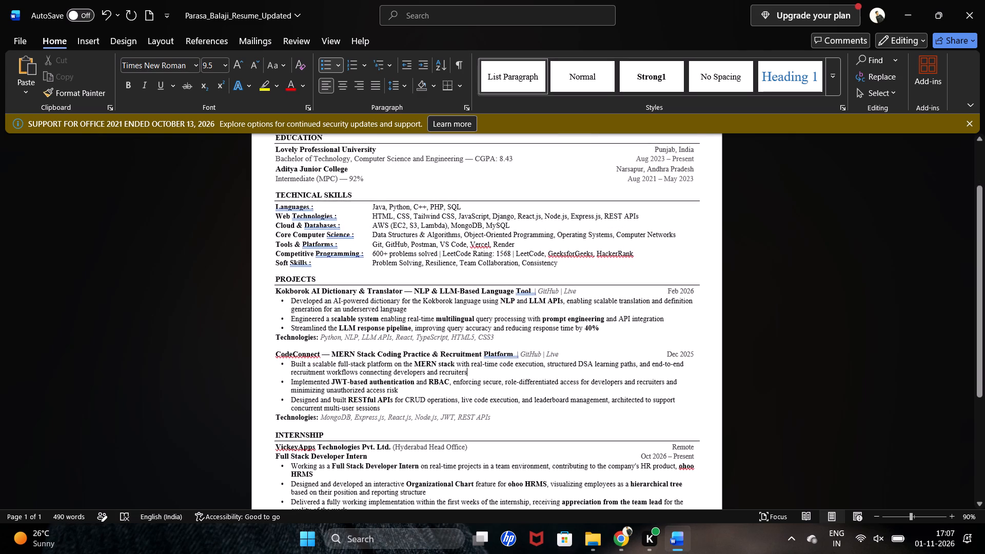
{"action": "scroll", "coordinate": [305, 330], "scroll_direction": "down", "scroll_amount": 3}
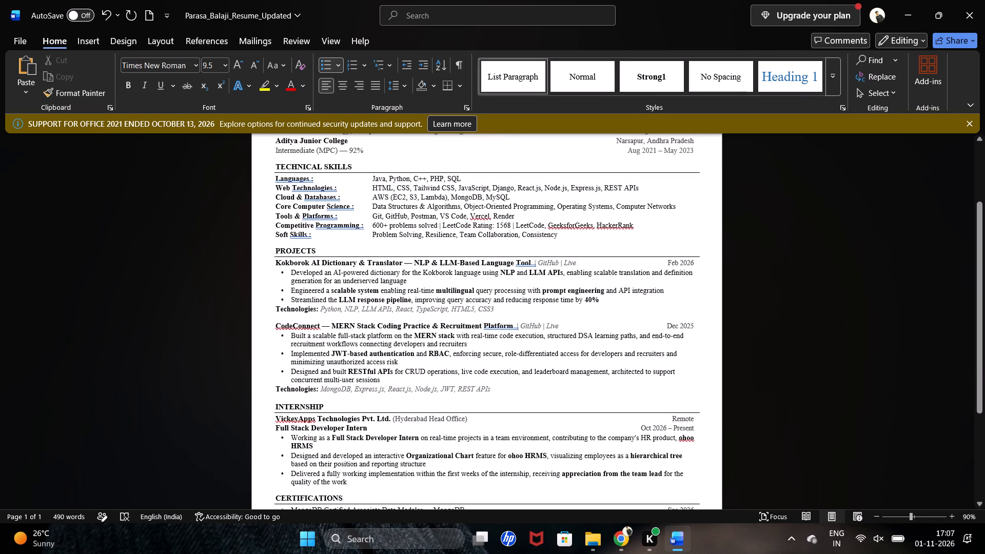
Copy both Projects entries, from the Kokborok AI Dictionary & Translator heading through CodeConnect's Technologies line.
{"action": "left_click_drag", "start_coordinate": [275, 260], "coordinate": [379, 372]}
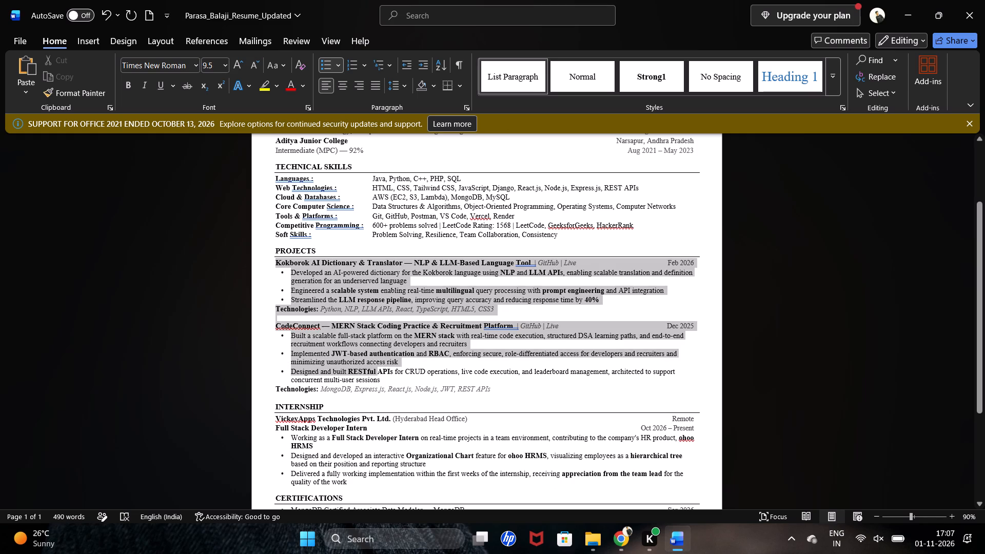
{"action": "left_click_drag", "start_coordinate": [379, 372], "coordinate": [494, 484]}
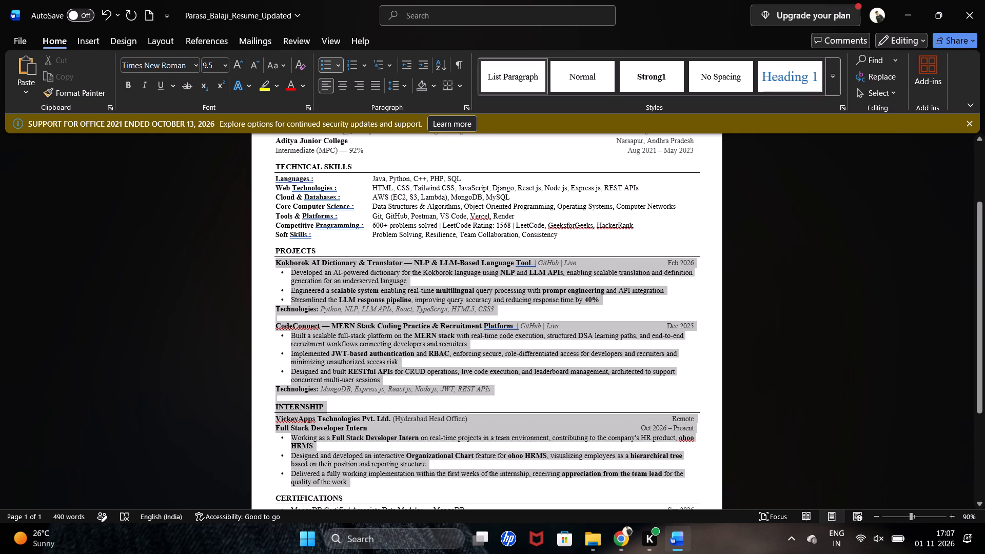
{"action": "left_click_drag", "start_coordinate": [494, 484], "coordinate": [526, 392]}
{"action": "key", "text": "ctrl+c"}
{"action": "left_click", "coordinate": [509, 435]}
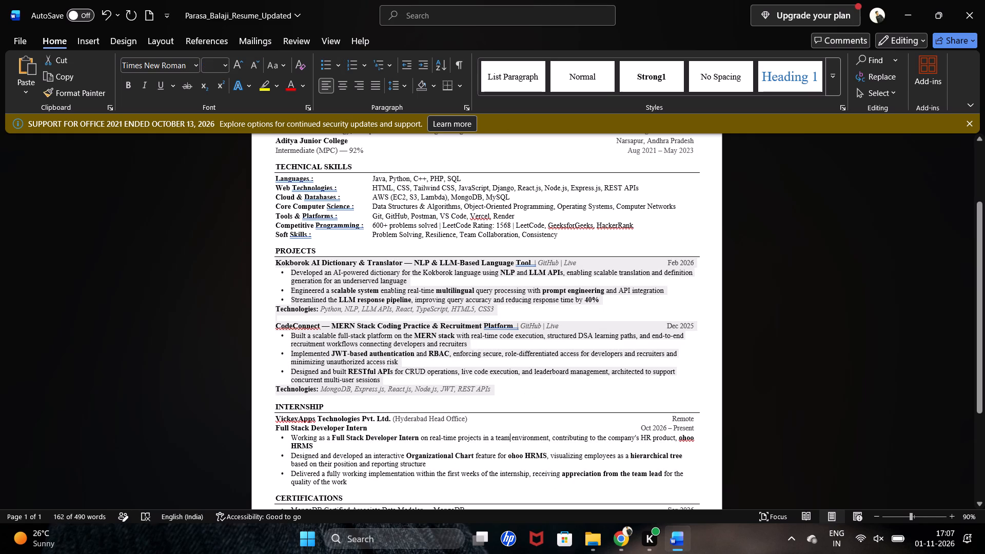
{"action": "left_click", "coordinate": [619, 551]}
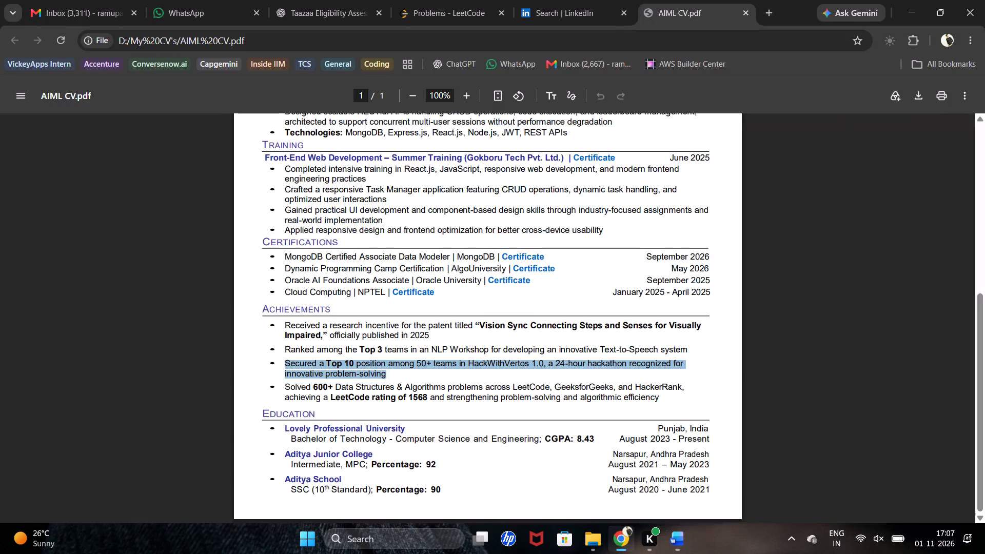
{"action": "left_click", "coordinate": [780, 11]}
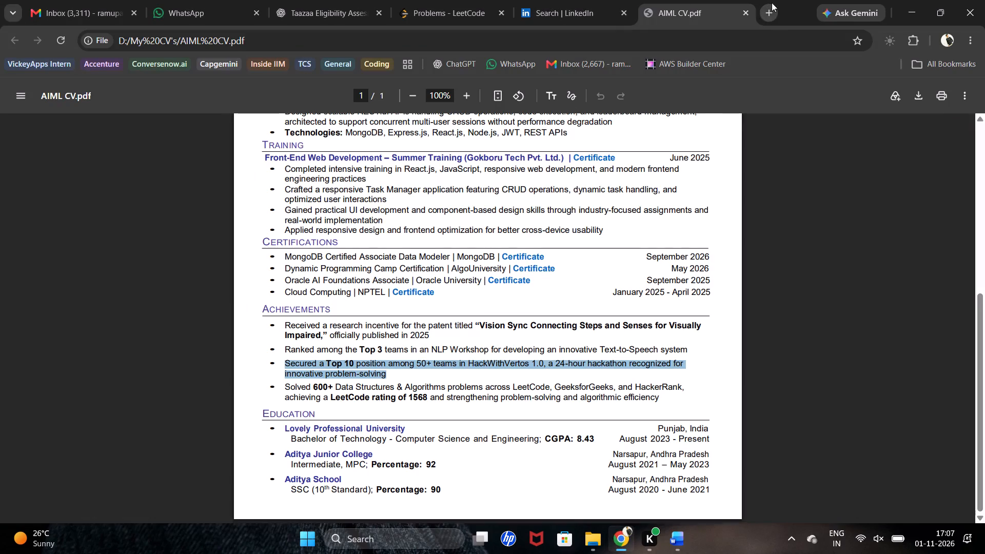
{"action": "left_click", "coordinate": [772, 3]}
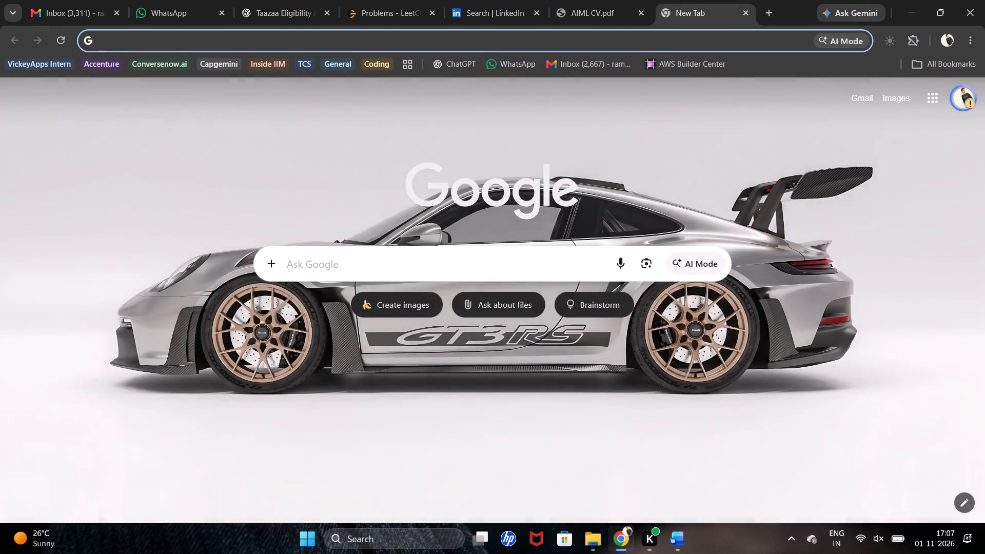
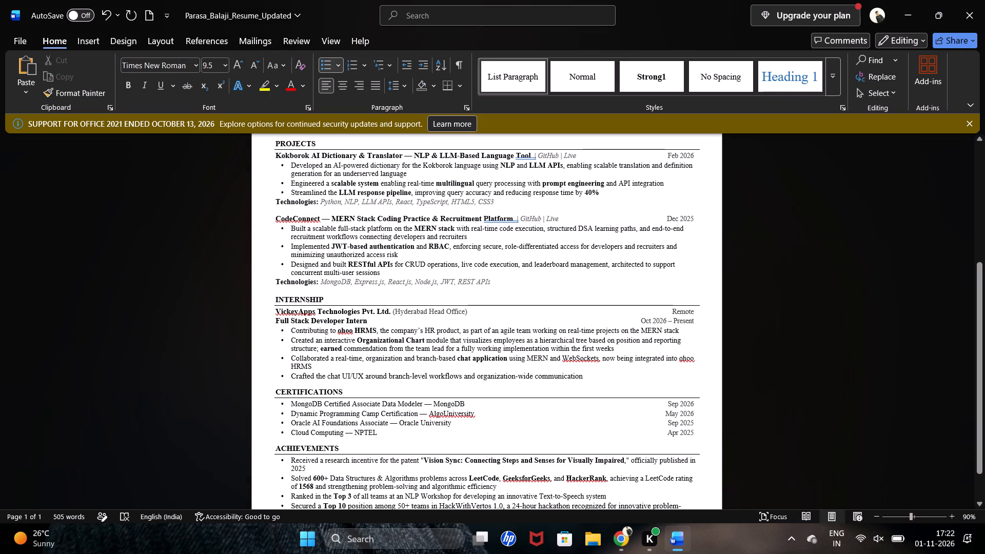
Review the full resume from the header and education through projects, internship, certifications and achievements for wording and layout.
{"action": "left_click", "coordinate": [440, 372]}
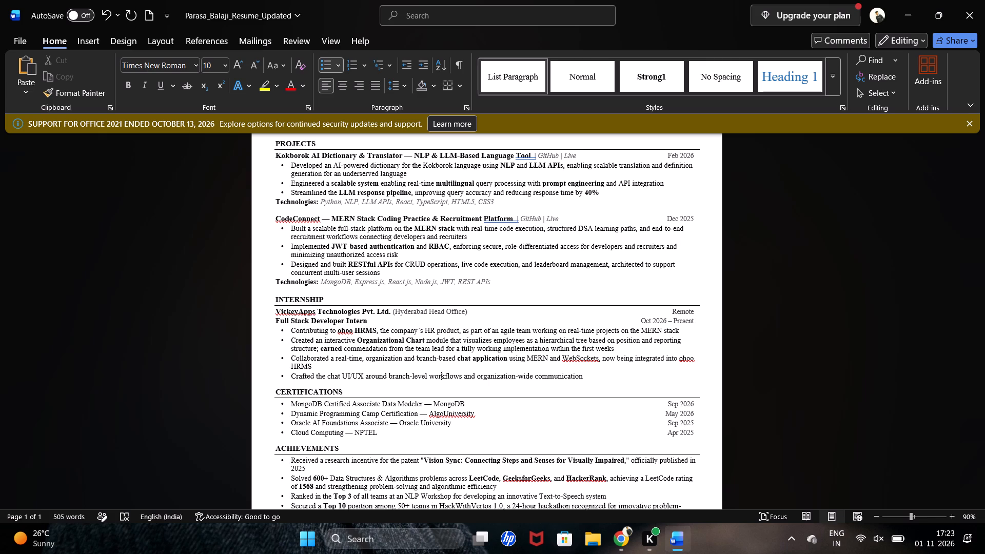
{"action": "scroll", "coordinate": [440, 372], "scroll_direction": "up", "scroll_amount": 1}
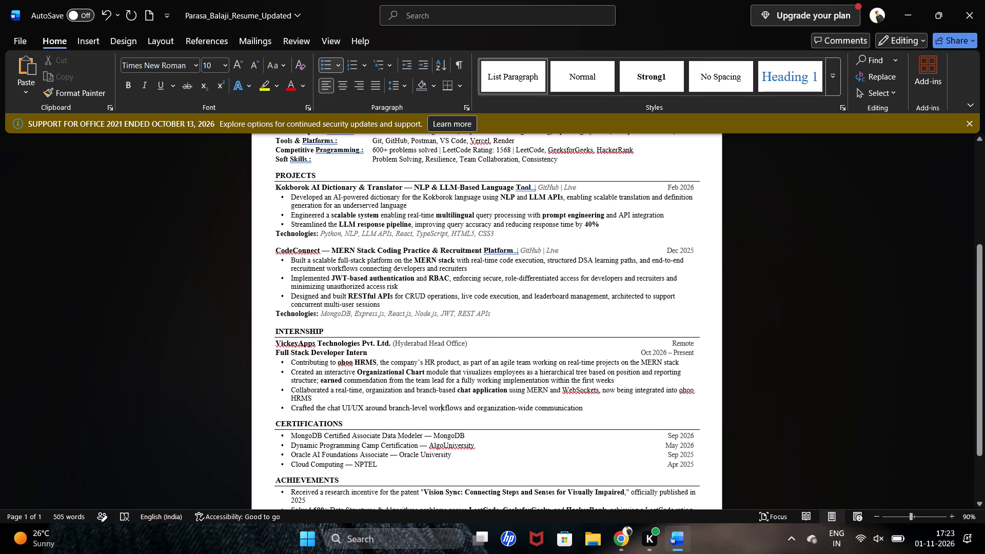
{"action": "left_click", "coordinate": [462, 369]}
{"action": "scroll", "coordinate": [462, 369], "scroll_direction": "up", "scroll_amount": 3}
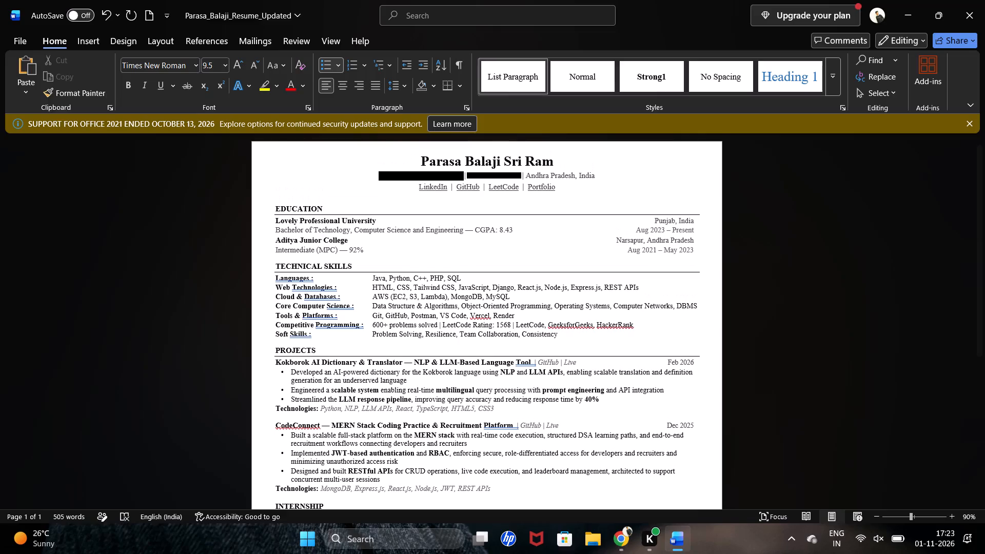
{"action": "scroll", "coordinate": [464, 447], "scroll_direction": "down", "scroll_amount": 13}
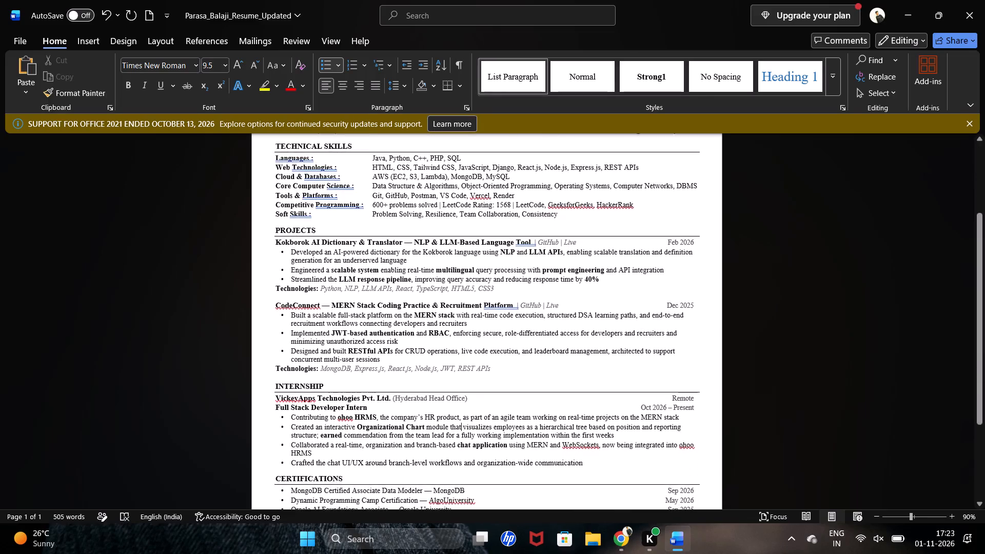
{"action": "scroll", "coordinate": [466, 456], "scroll_direction": "down", "scroll_amount": 19}
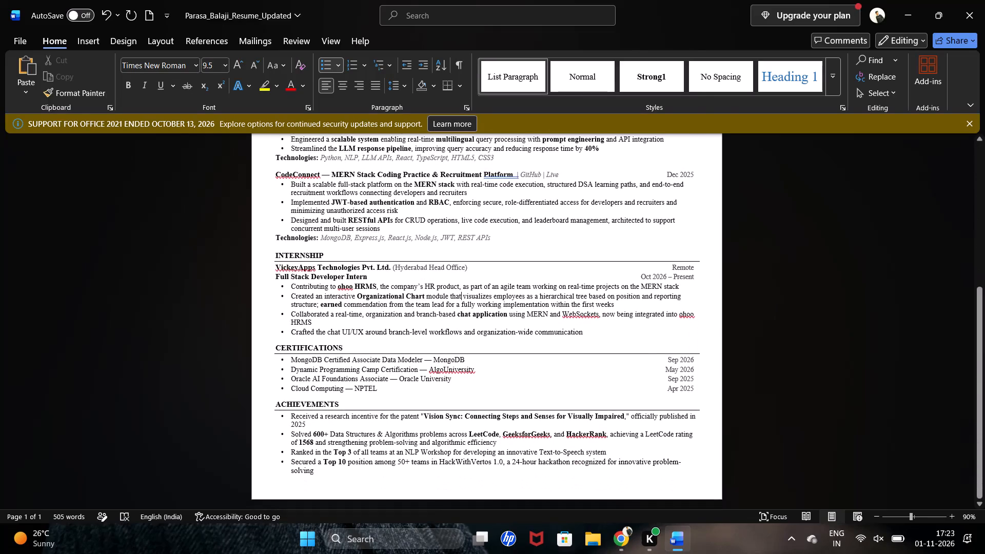
{"action": "left_click", "coordinate": [466, 456]}
{"action": "scroll", "coordinate": [466, 456], "scroll_direction": "down", "scroll_amount": 4}
{"action": "left_click", "coordinate": [432, 373]}
{"action": "left_click", "coordinate": [464, 393]}
{"action": "scroll", "coordinate": [464, 393], "scroll_direction": "up", "scroll_amount": 2}
{"action": "left_click", "coordinate": [464, 393]}
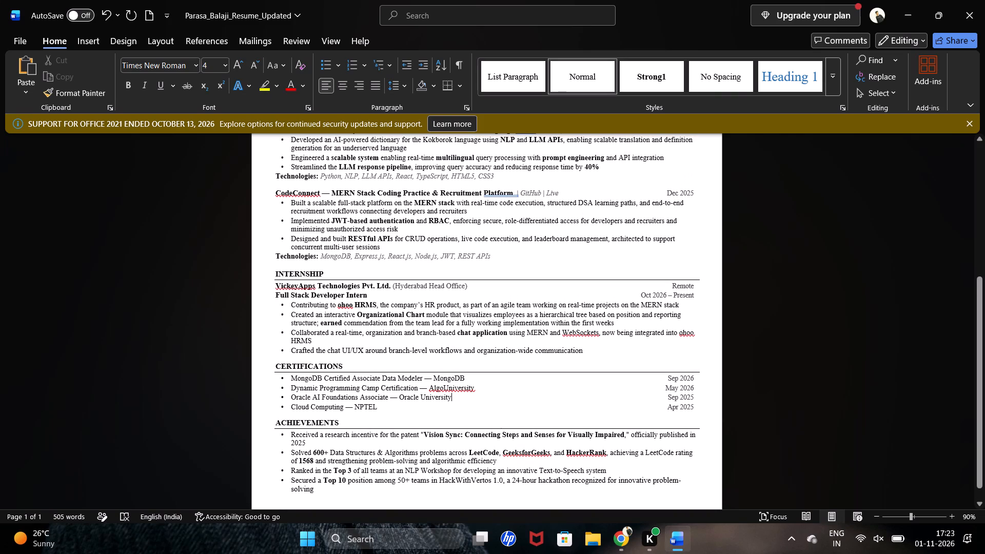
{"action": "scroll", "coordinate": [464, 393], "scroll_direction": "up", "scroll_amount": 8}
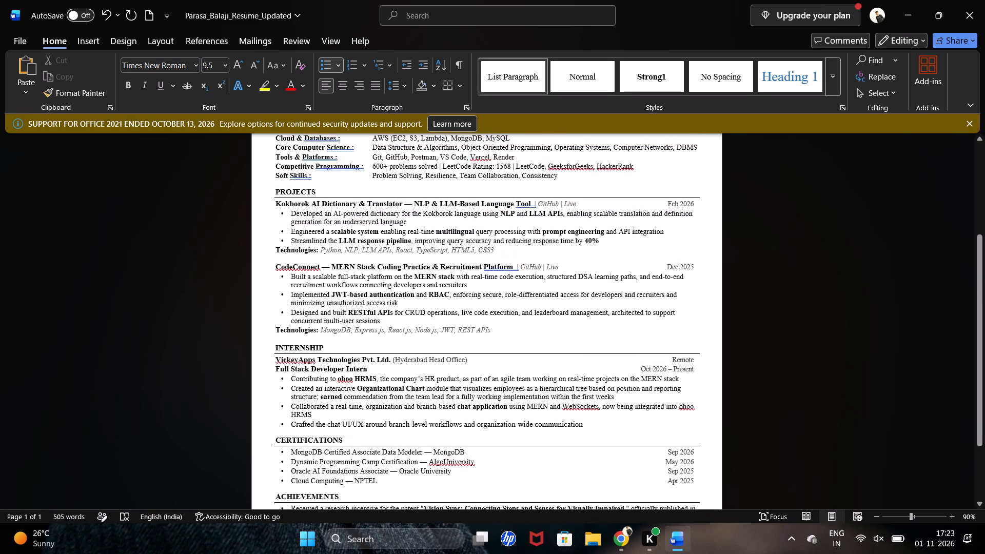
{"action": "scroll", "coordinate": [464, 393], "scroll_direction": "up", "scroll_amount": 9}
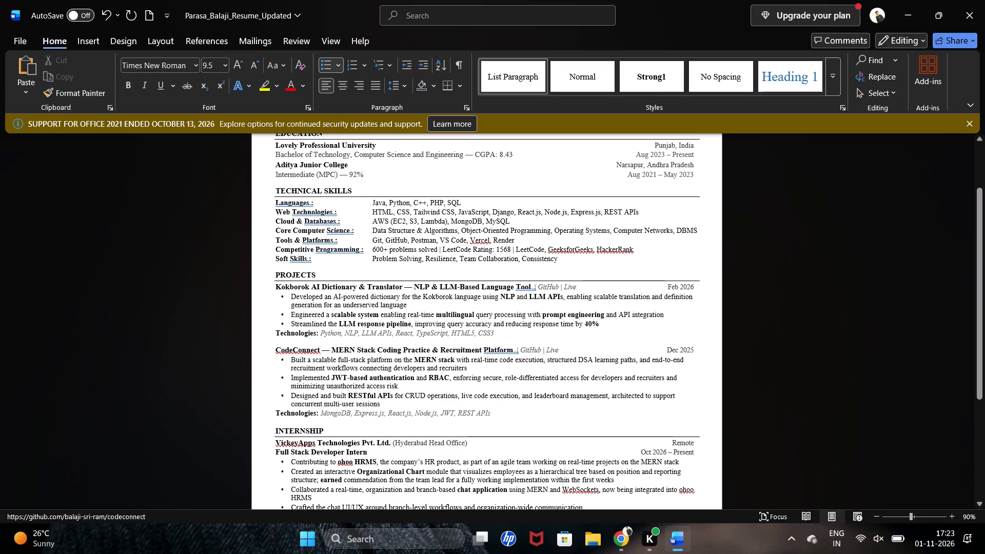
{"action": "scroll", "coordinate": [551, 349], "scroll_direction": "up", "scroll_amount": 3}
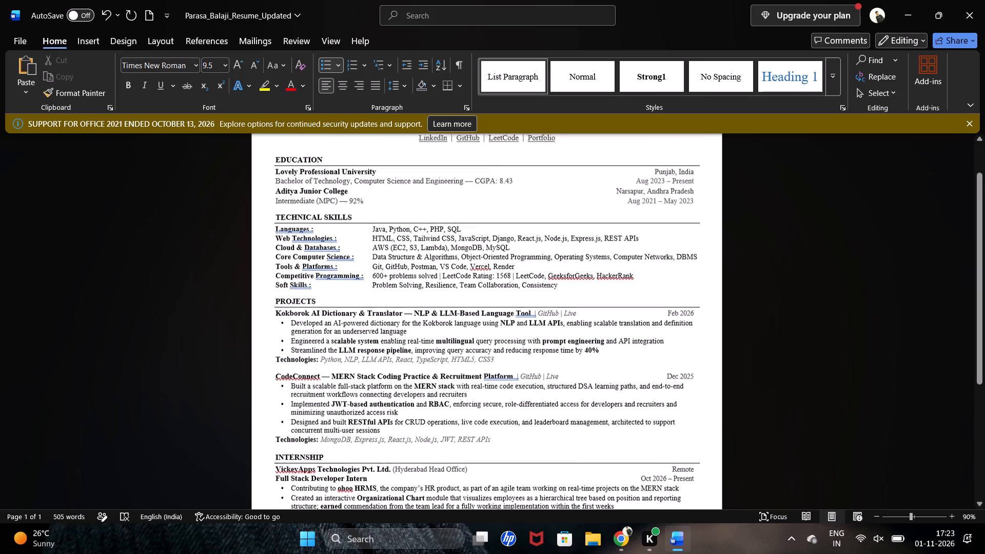
{"action": "scroll", "coordinate": [551, 349], "scroll_direction": "up", "scroll_amount": 5}
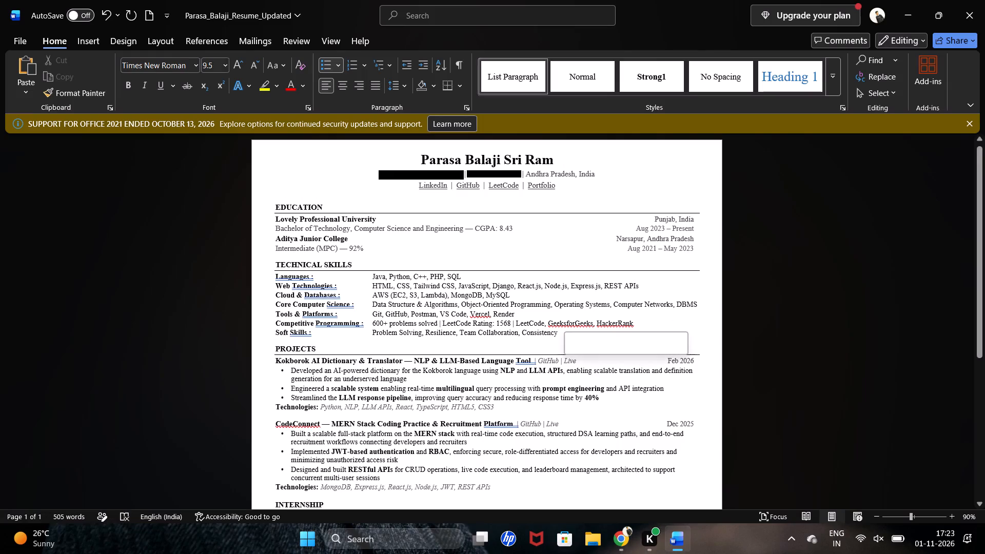
{"action": "scroll", "coordinate": [339, 405], "scroll_direction": "up", "scroll_amount": 4}
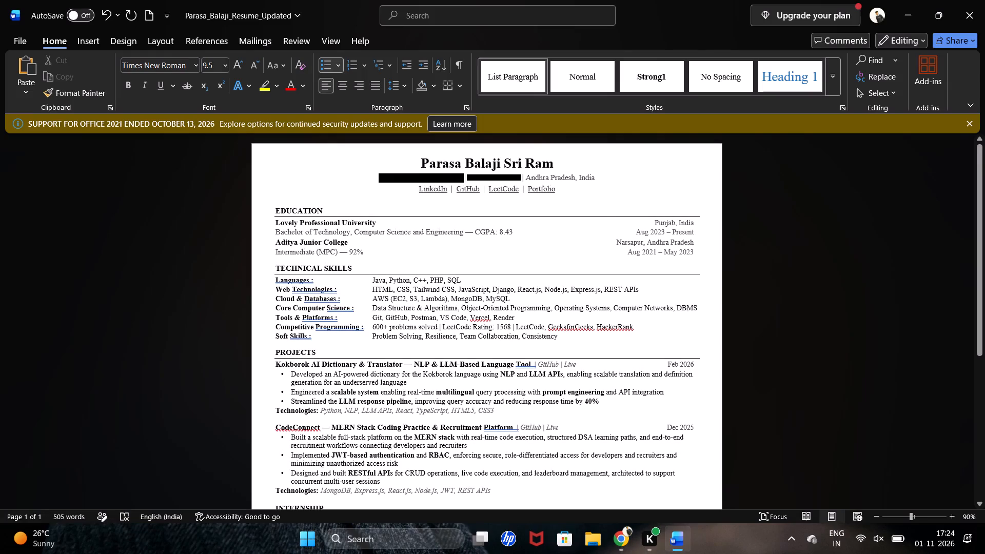
{"action": "scroll", "coordinate": [437, 322], "scroll_direction": "up", "scroll_amount": 5}
{"action": "scroll", "coordinate": [437, 322], "scroll_direction": "down", "scroll_amount": 5}
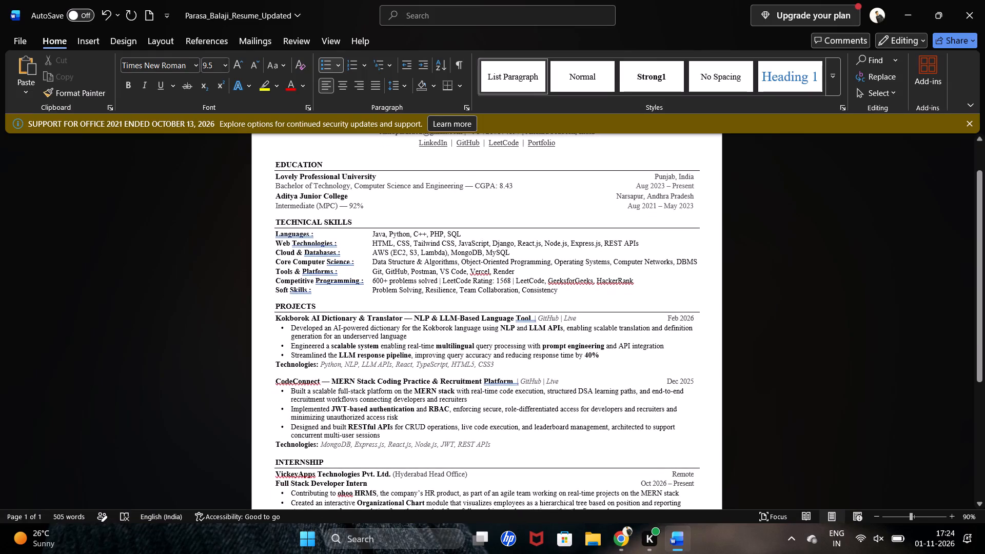
{"action": "scroll", "coordinate": [437, 322], "scroll_direction": "down", "scroll_amount": 9}
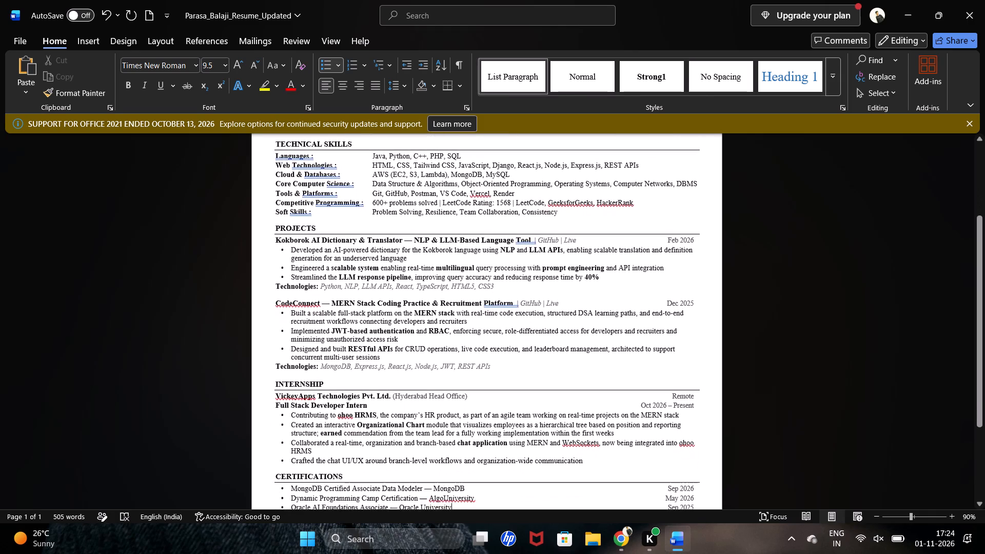
{"action": "scroll", "coordinate": [443, 324], "scroll_direction": "down", "scroll_amount": 11}
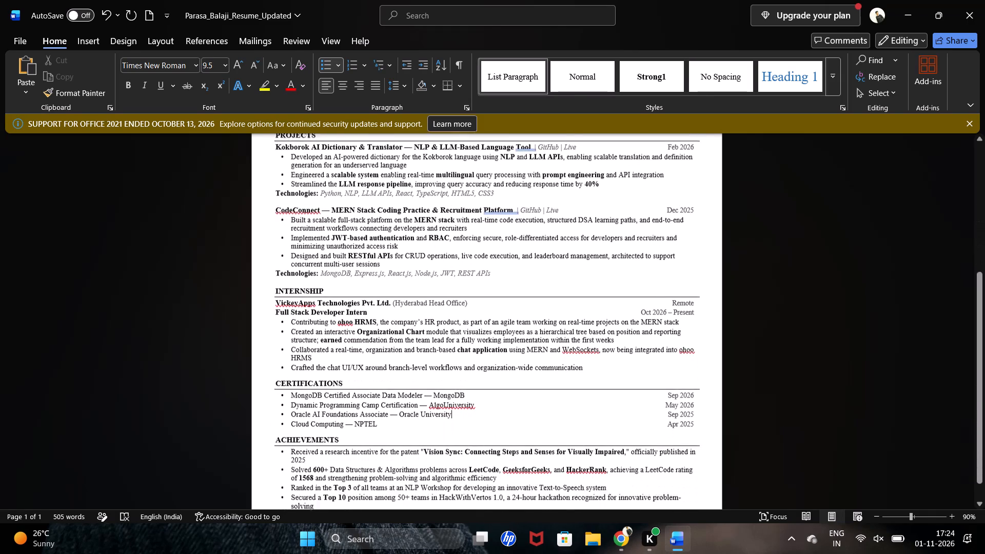
{"action": "scroll", "coordinate": [443, 324], "scroll_direction": "down", "scroll_amount": 16}
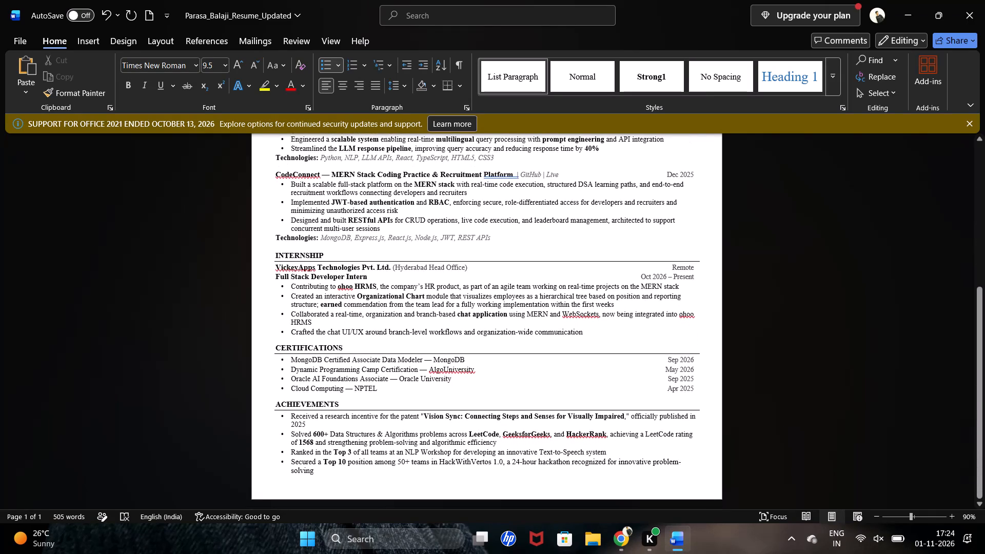
{"action": "left_click", "coordinate": [526, 382]}
{"action": "key", "text": "ctrl+a"}
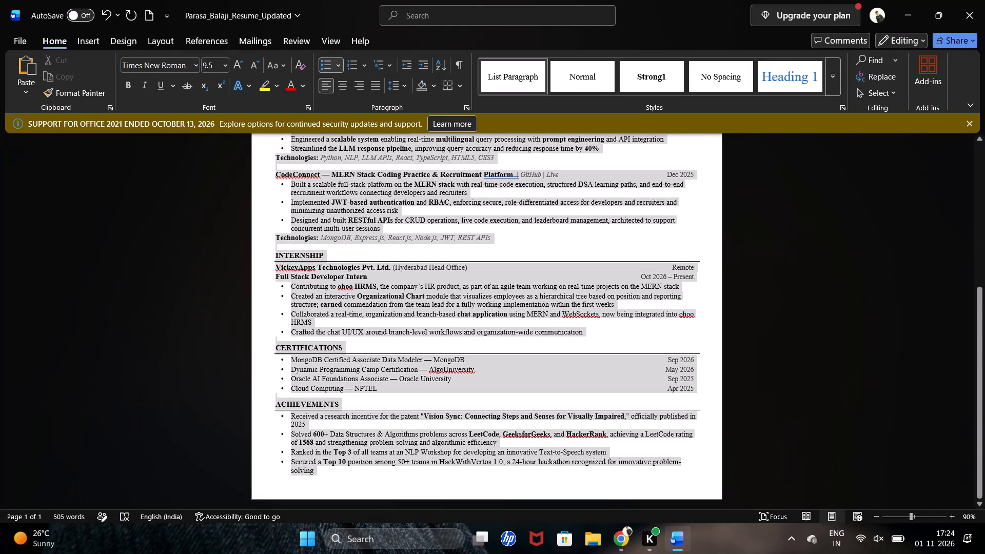
{"action": "key", "text": "ctrl+c"}
{"action": "left_click", "coordinate": [500, 367]}
{"action": "left_click", "coordinate": [563, 406]}
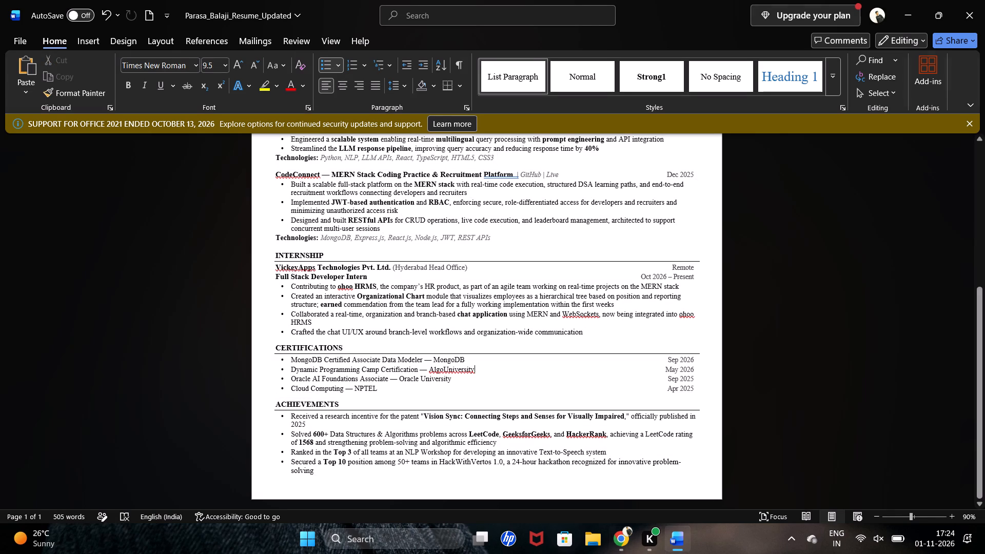
{"action": "key", "text": "ctrl+a"}
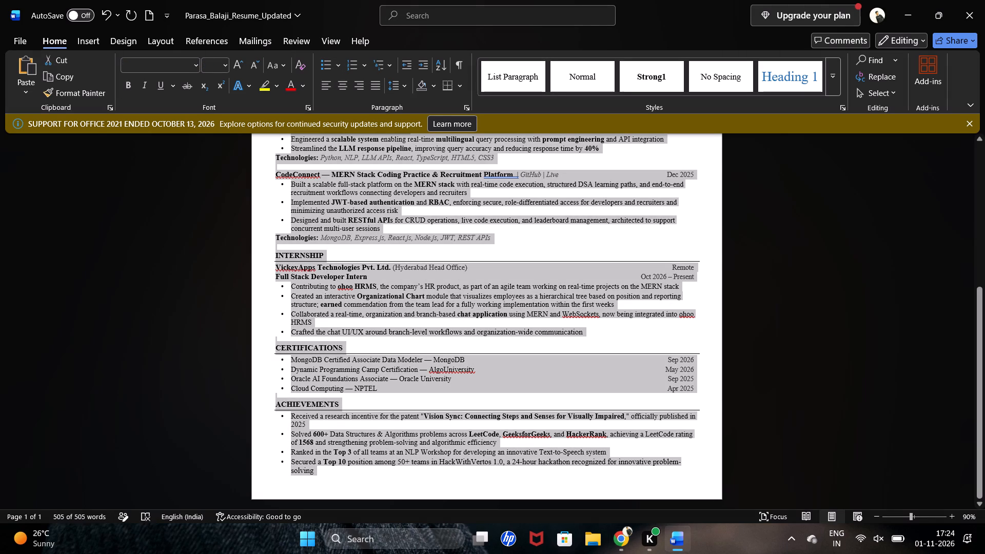
{"action": "key", "text": "ctrl+c"}
{"action": "left_click", "coordinate": [543, 309]}
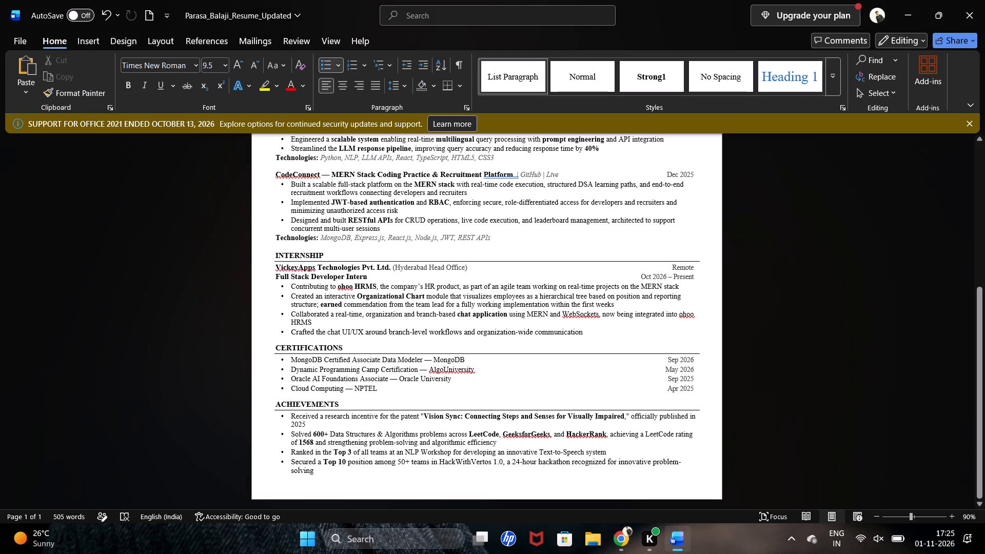
{"action": "scroll", "coordinate": [529, 311], "scroll_direction": "up", "scroll_amount": 18}
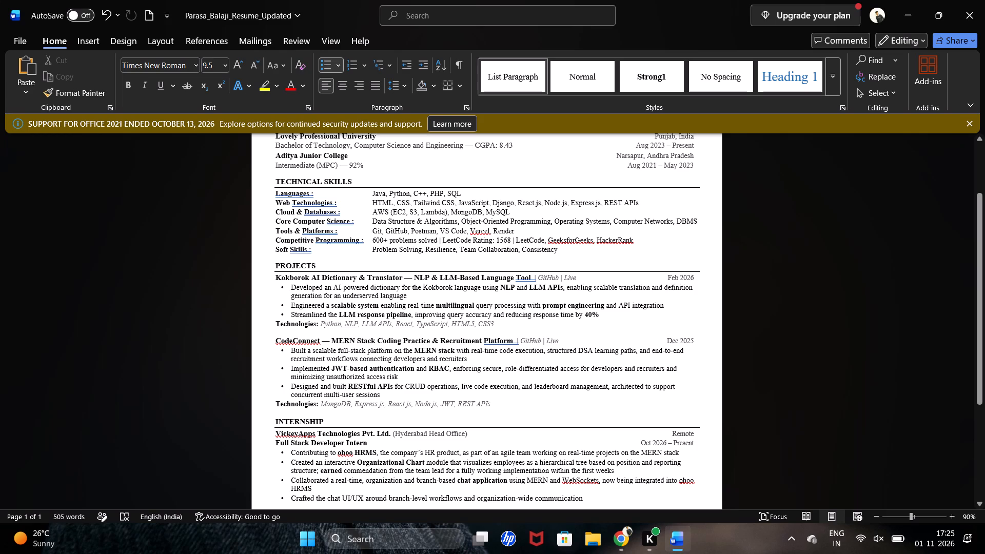
{"action": "double_click", "coordinate": [688, 217]}
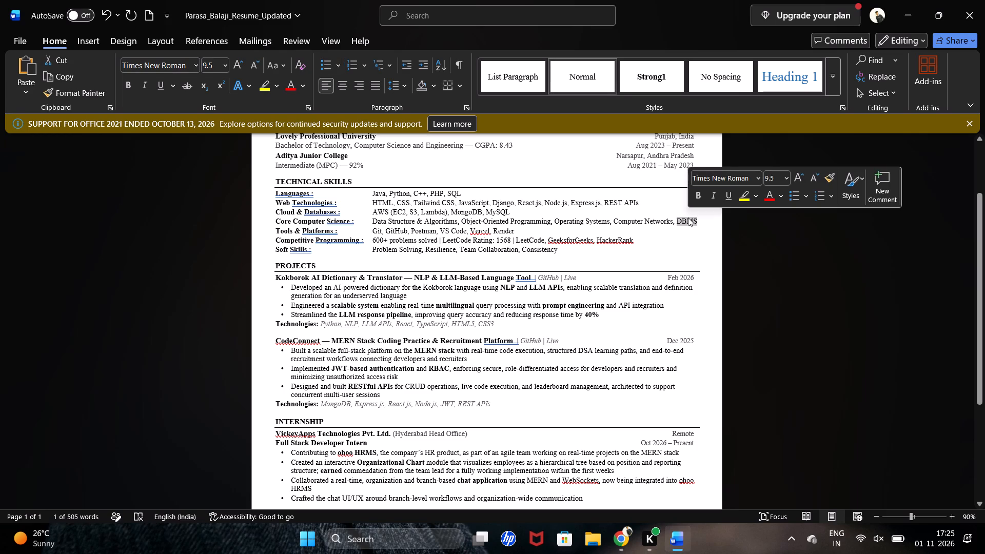
{"action": "left_click", "coordinate": [633, 237]}
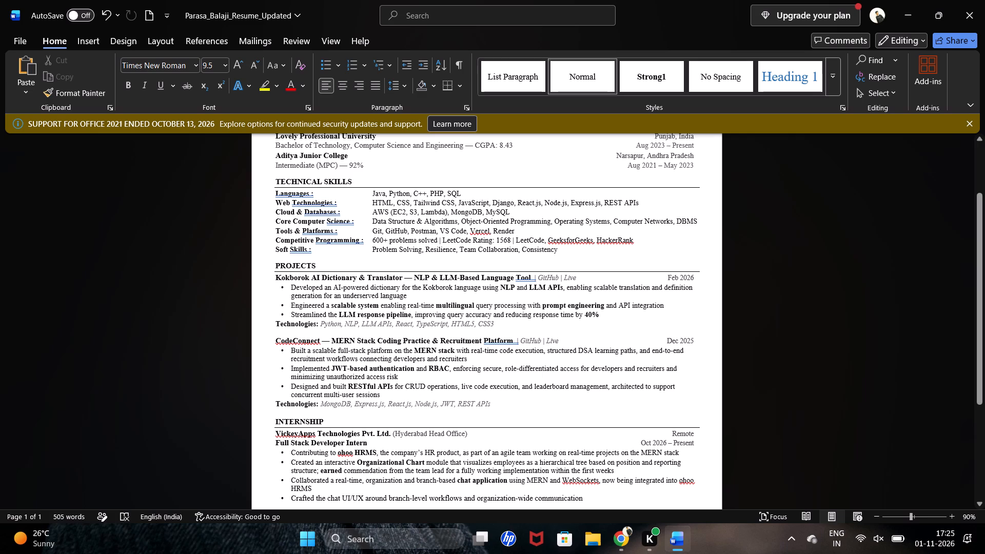
{"action": "left_click", "coordinate": [614, 547]}
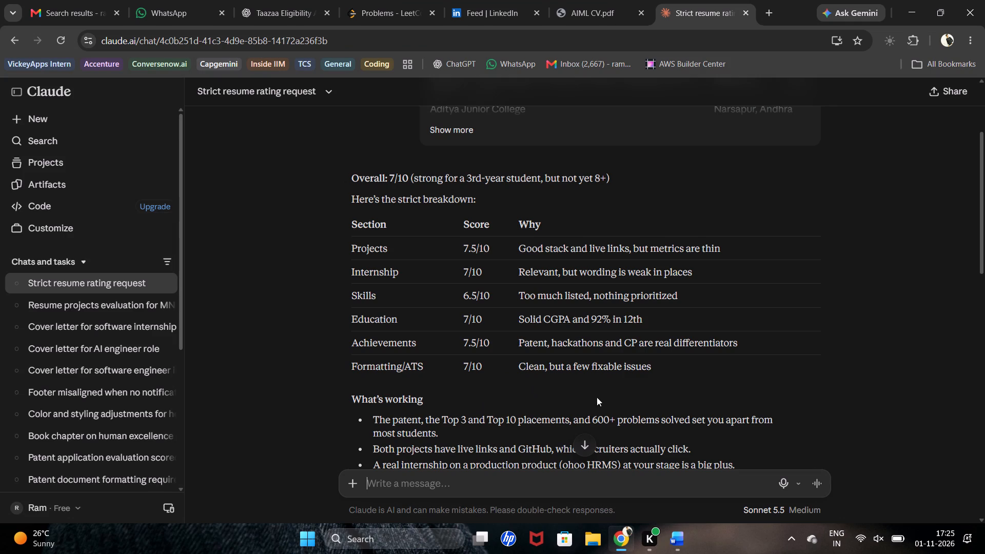
Search LinkedIn for "top resume" using the recent search.
{"action": "left_click", "coordinate": [489, 0]}
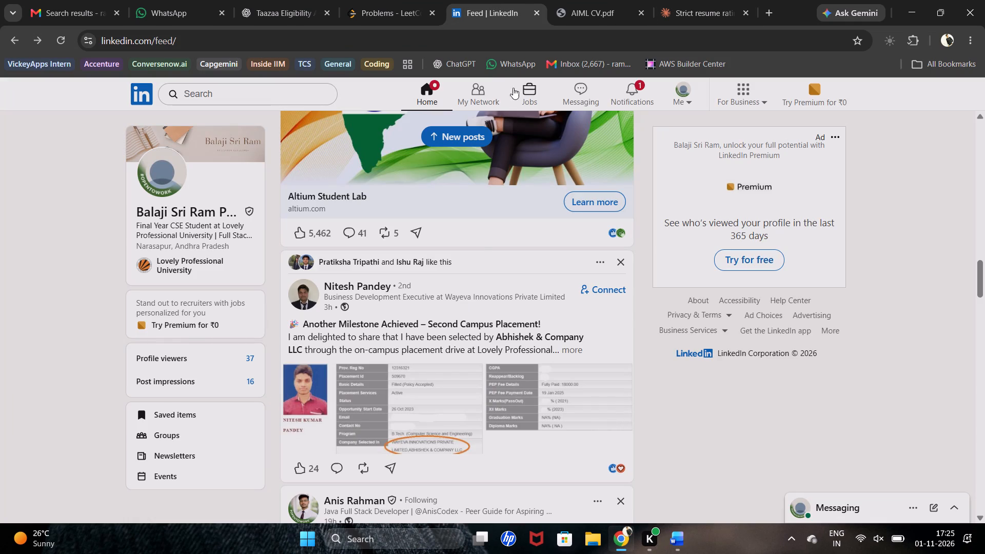
{"action": "left_click", "coordinate": [293, 94]}
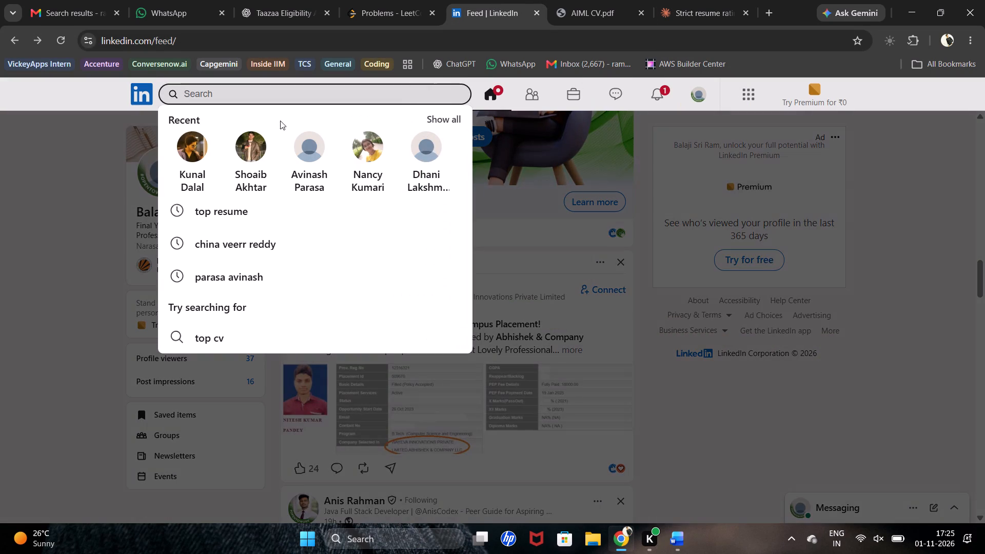
{"action": "left_click", "coordinate": [260, 222]}
{"action": "scroll", "coordinate": [375, 210], "scroll_direction": "down", "scroll_amount": 4}
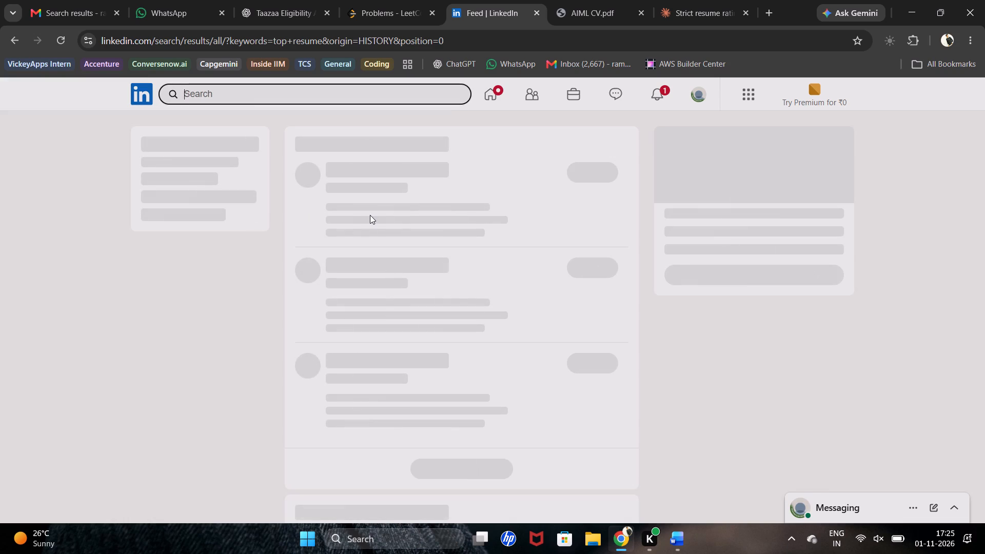
{"action": "scroll", "coordinate": [361, 213], "scroll_direction": "down", "scroll_amount": 6}
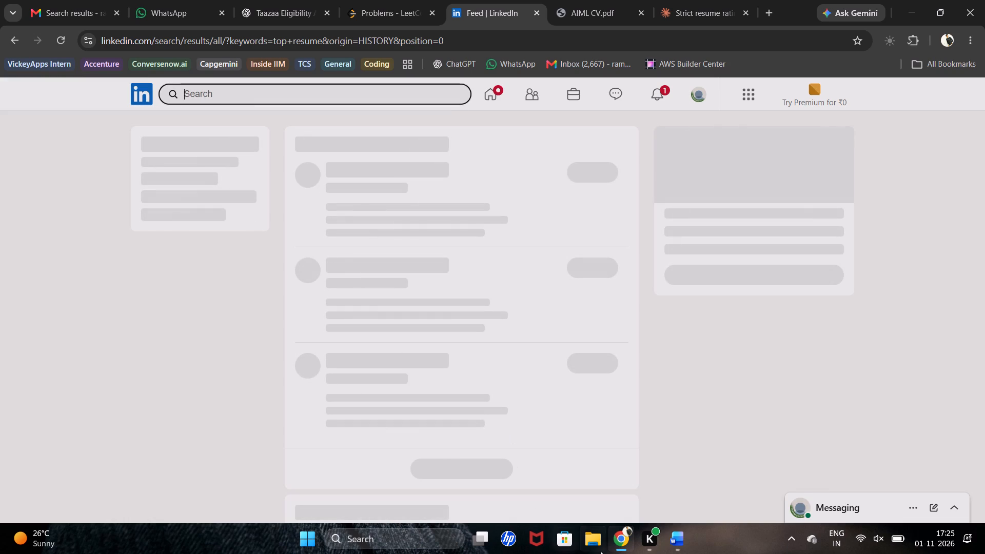
{"action": "left_click", "coordinate": [681, 551]}
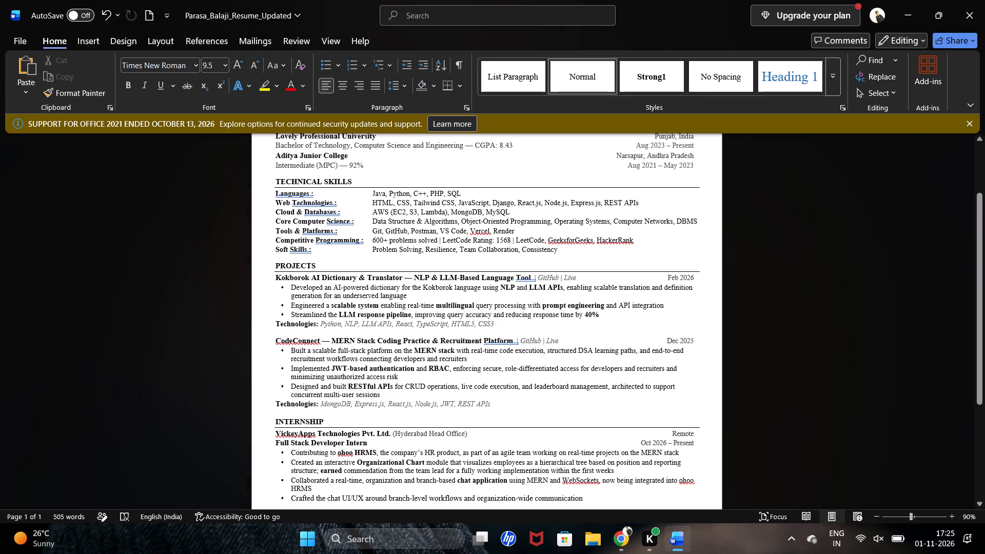
{"action": "scroll", "coordinate": [561, 357], "scroll_direction": "down", "scroll_amount": 4}
{"action": "left_click", "coordinate": [623, 538]}
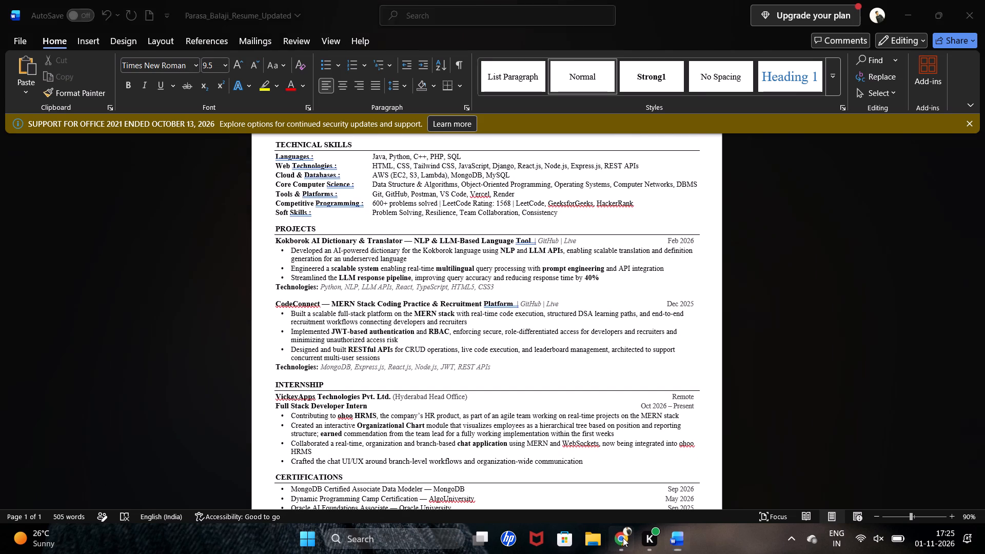
{"action": "left_click", "coordinate": [285, 226]}
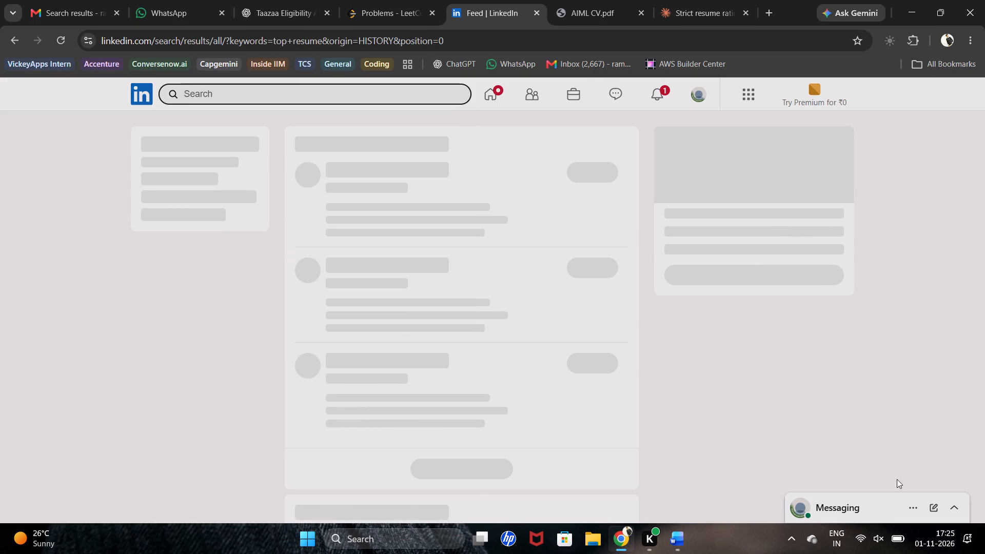
{"action": "left_click", "coordinate": [879, 545]}
{"action": "left_click", "coordinate": [374, 103]}
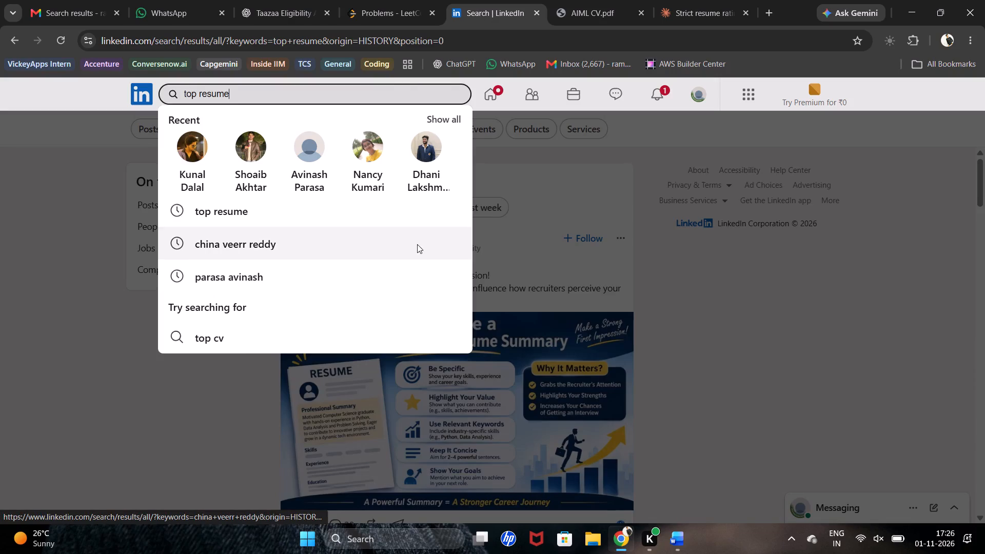
{"action": "left_click", "coordinate": [233, 359]}
Enlarge and examine the sample resume stamped "Selected Amazon" in the LinkedIn results, and close the LinkedIn tab.
{"action": "scroll", "coordinate": [233, 361], "scroll_direction": "down", "scroll_amount": 12}
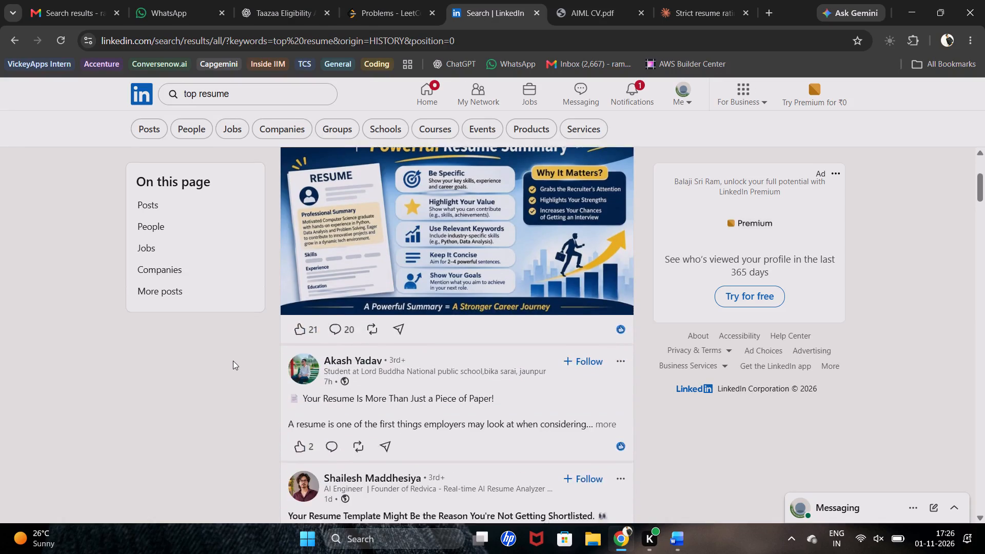
{"action": "scroll", "coordinate": [295, 394], "scroll_direction": "down", "scroll_amount": 9}
{"action": "left_click", "coordinate": [480, 442]}
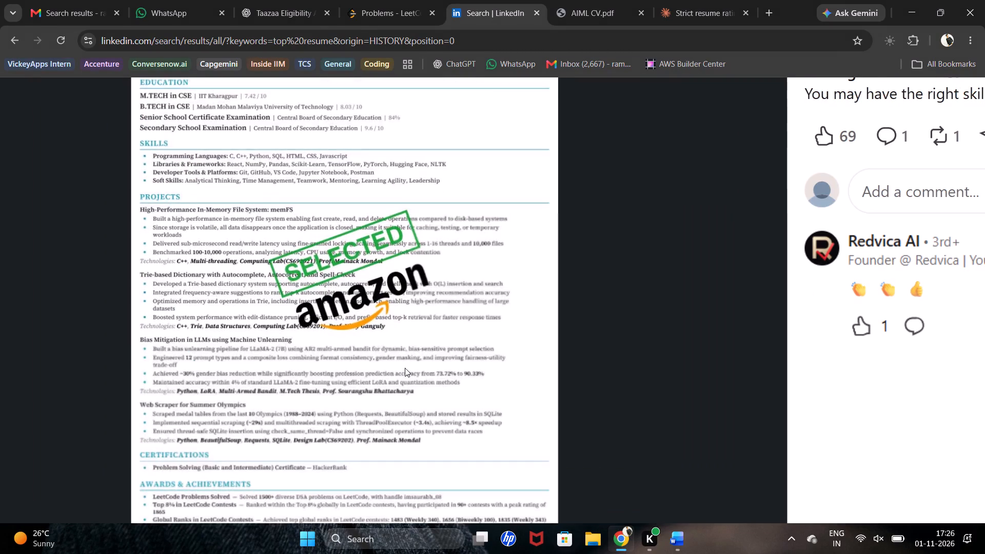
{"action": "scroll", "coordinate": [405, 368], "scroll_direction": "down", "scroll_amount": 1}
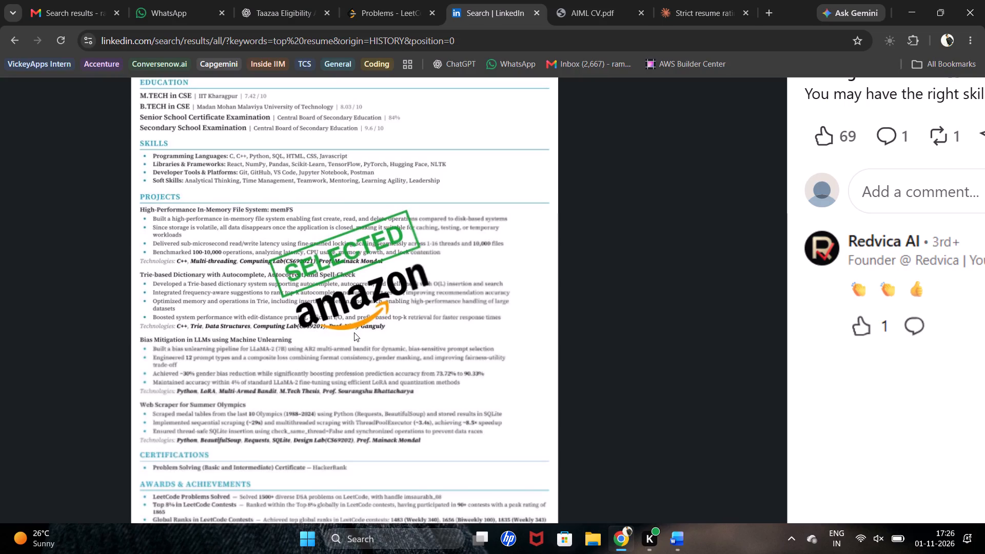
{"action": "left_click", "coordinate": [618, 508]}
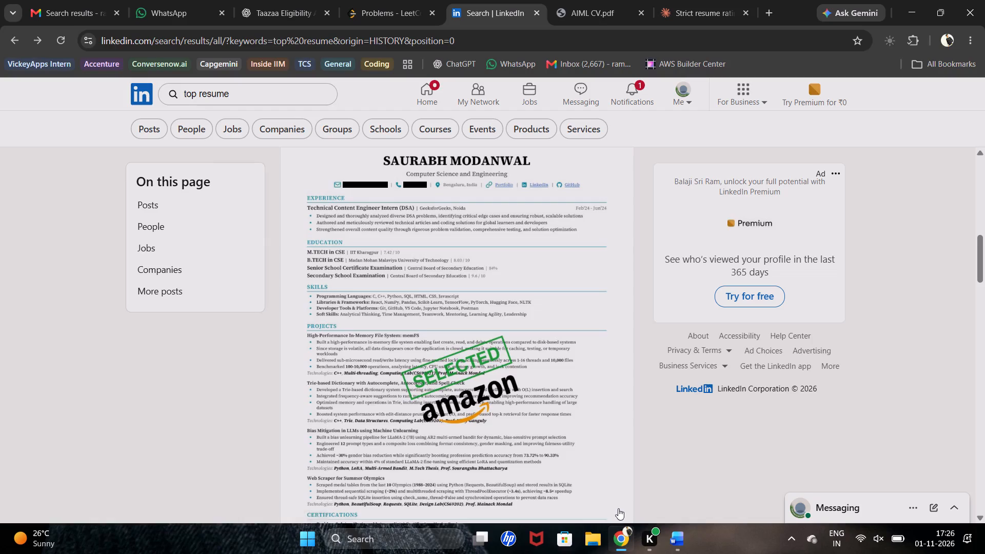
{"action": "left_click", "coordinate": [540, 17]}
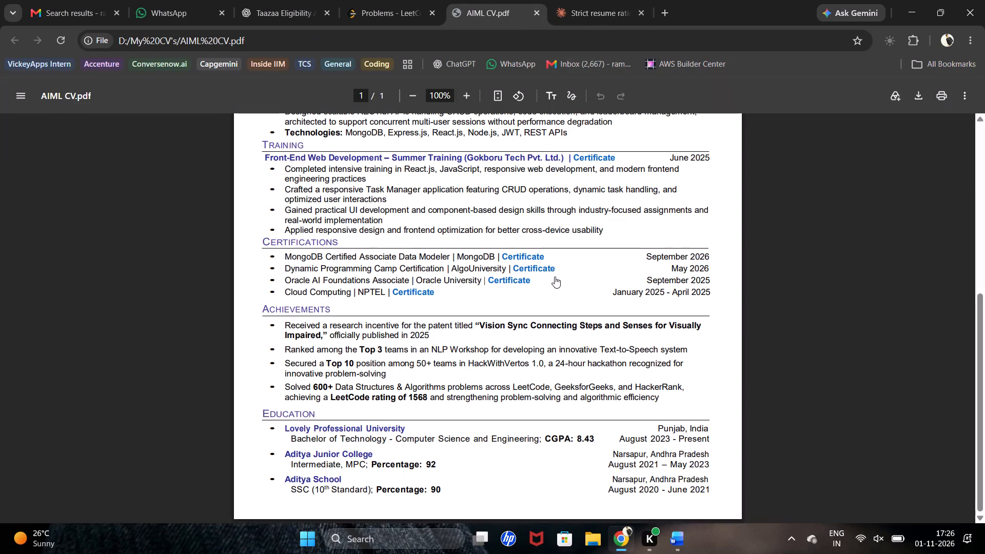
Review the resume in Word from technical skills and projects through internship, certifications and achievements.
{"action": "left_click", "coordinate": [678, 550]}
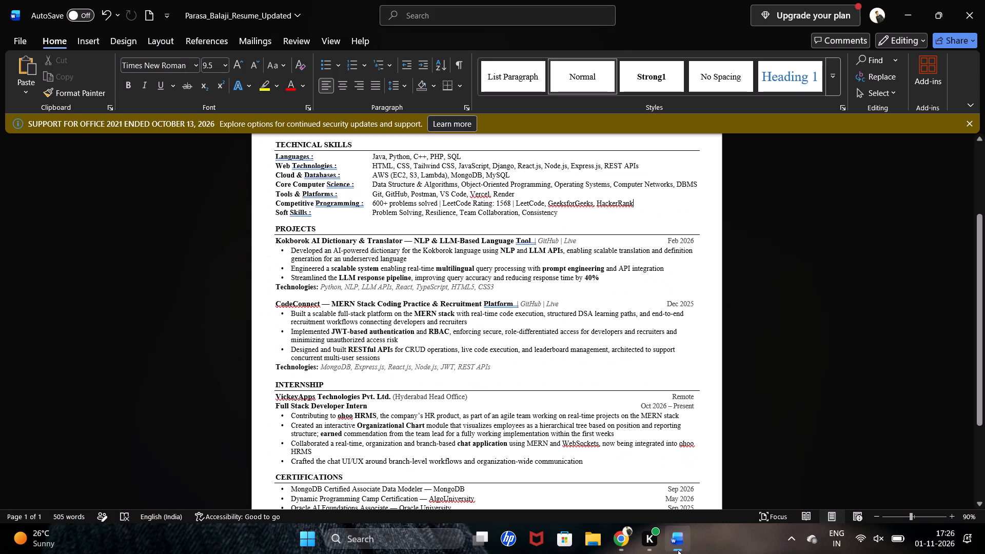
{"action": "scroll", "coordinate": [438, 295], "scroll_direction": "up", "scroll_amount": 1}
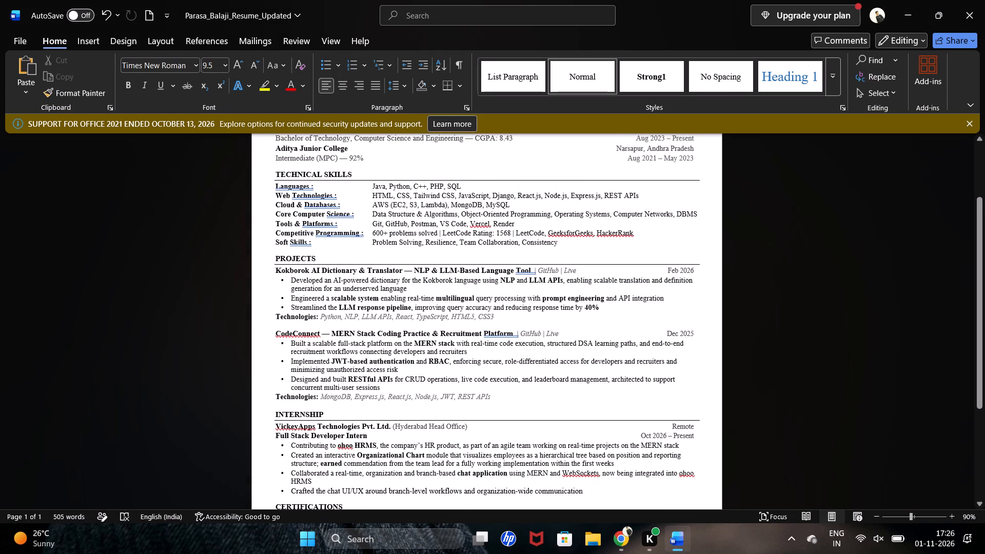
{"action": "scroll", "coordinate": [568, 294], "scroll_direction": "up", "scroll_amount": 1}
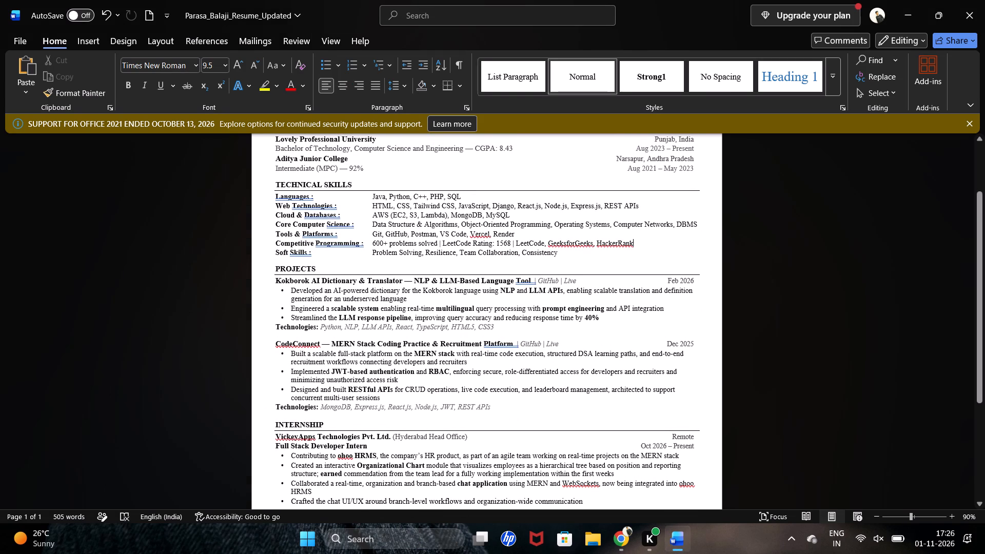
{"action": "left_click", "coordinate": [569, 320]}
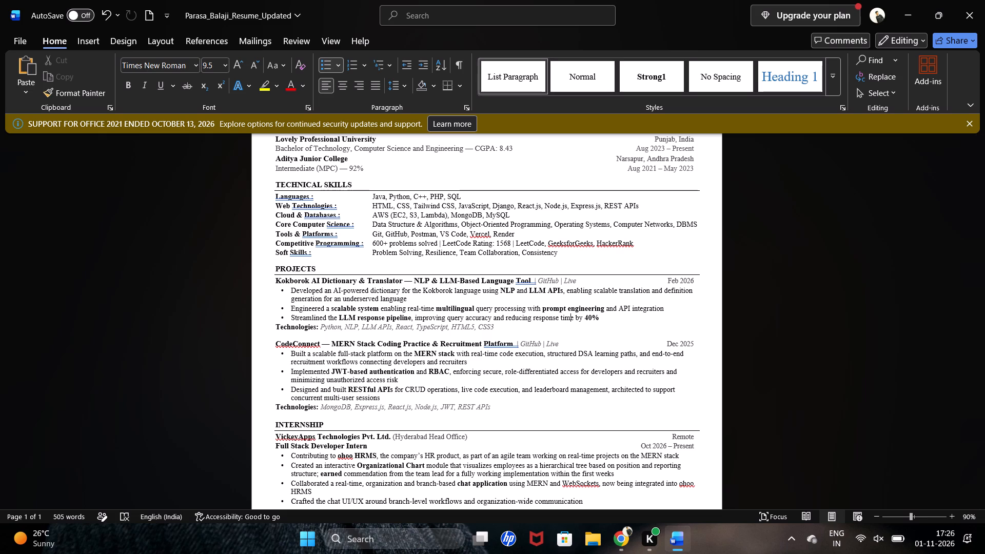
{"action": "left_click", "coordinate": [478, 357]}
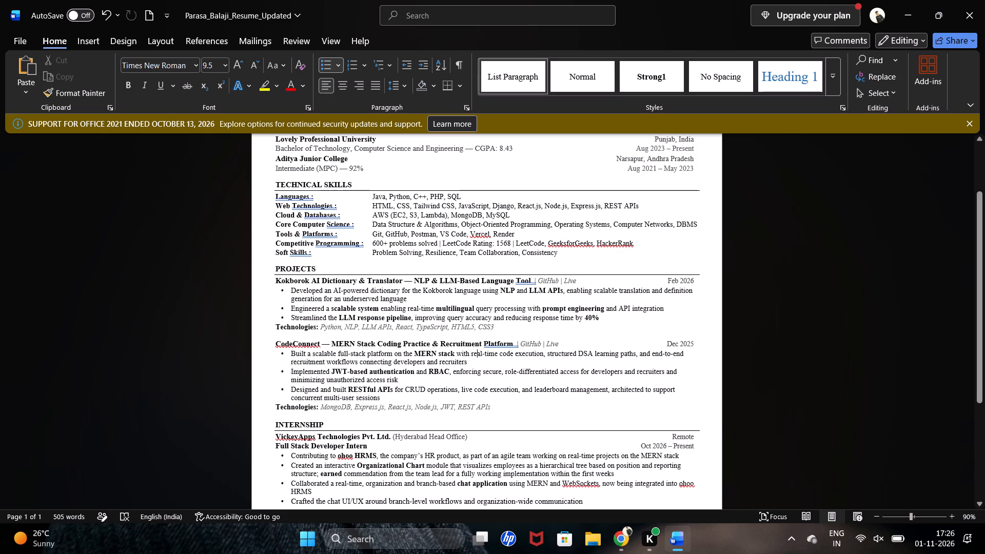
{"action": "left_click", "coordinate": [517, 235]}
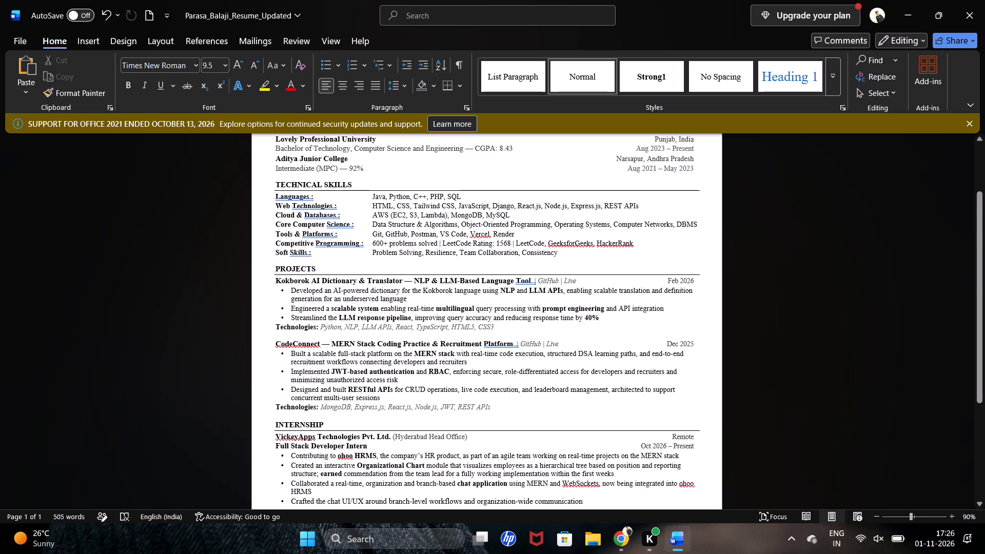
{"action": "left_click", "coordinate": [481, 302]}
{"action": "left_click", "coordinate": [415, 372]}
{"action": "scroll", "coordinate": [415, 372], "scroll_direction": "down", "scroll_amount": 2}
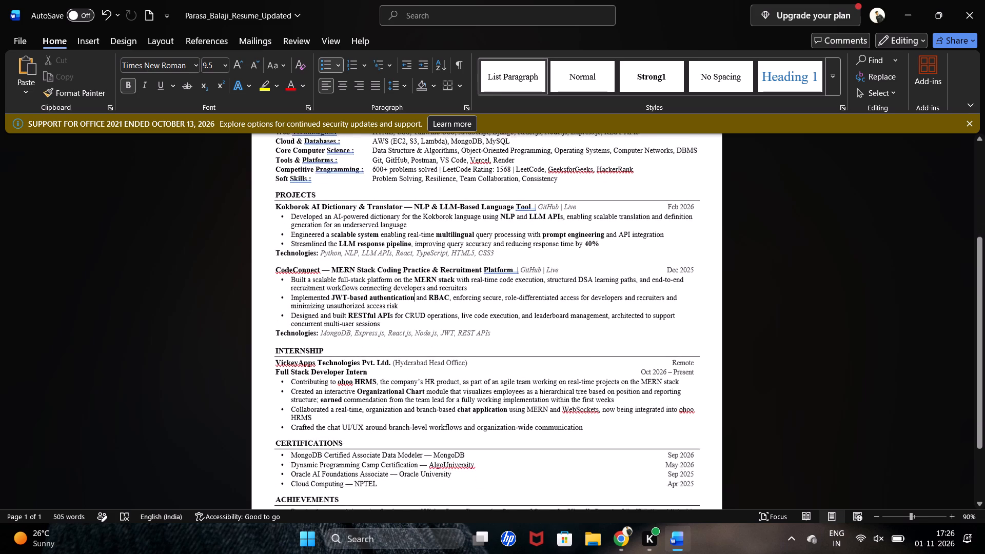
{"action": "scroll", "coordinate": [415, 372], "scroll_direction": "down", "scroll_amount": 1}
{"action": "left_click", "coordinate": [416, 421]}
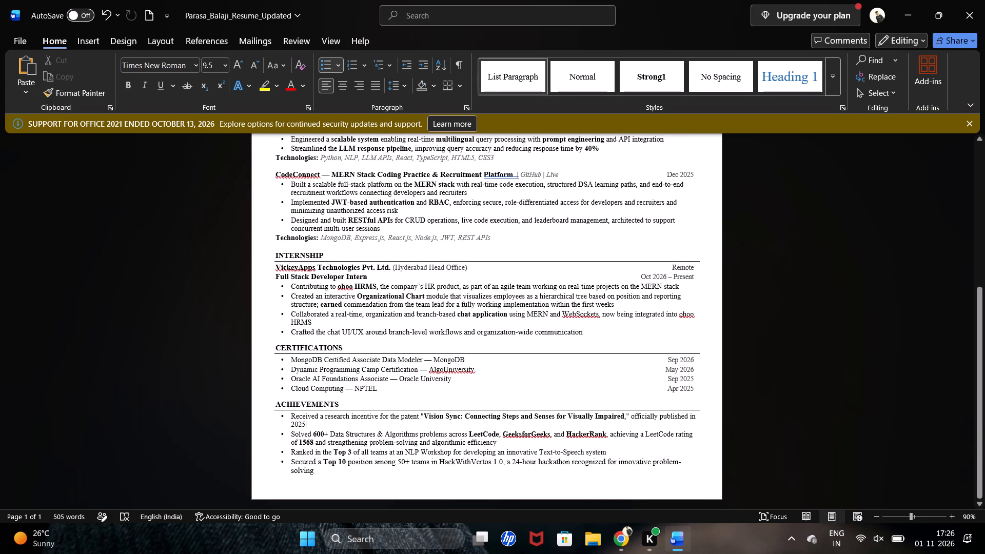
{"action": "left_click", "coordinate": [400, 347]}
{"action": "left_click", "coordinate": [394, 374]}
{"action": "scroll", "coordinate": [394, 374], "scroll_direction": "down", "scroll_amount": 1}
{"action": "left_click", "coordinate": [378, 418]}
{"action": "scroll", "coordinate": [378, 418], "scroll_direction": "up", "scroll_amount": 2}
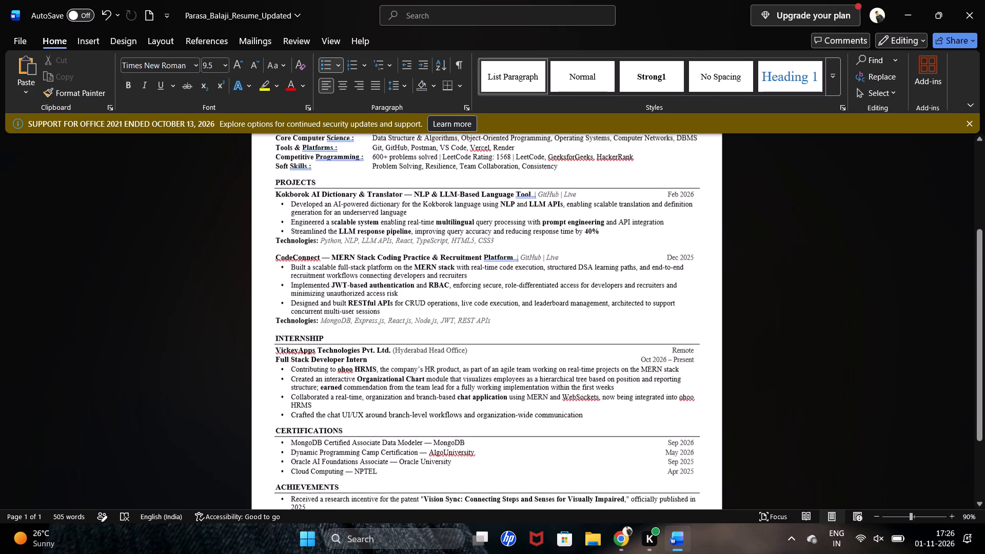
{"action": "scroll", "coordinate": [467, 338], "scroll_direction": "up", "scroll_amount": 1}
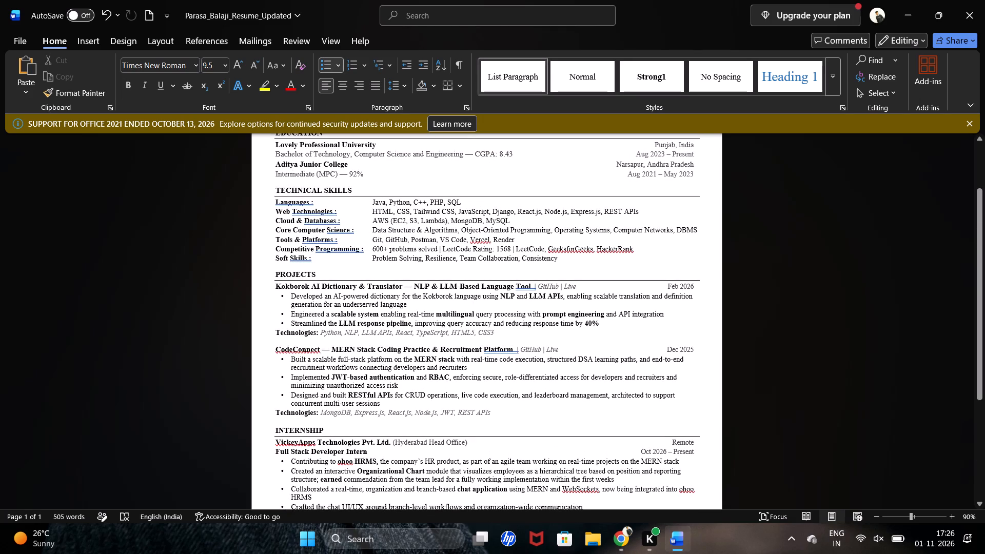
{"action": "left_click_drag", "start_coordinate": [700, 229], "coordinate": [699, 221]}
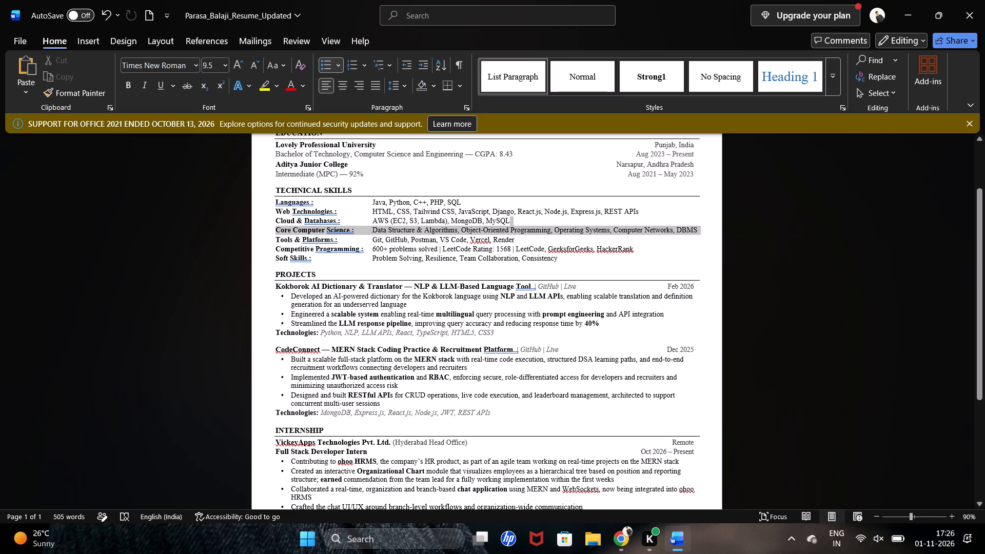
{"action": "left_click_drag", "start_coordinate": [699, 221], "coordinate": [699, 222]}
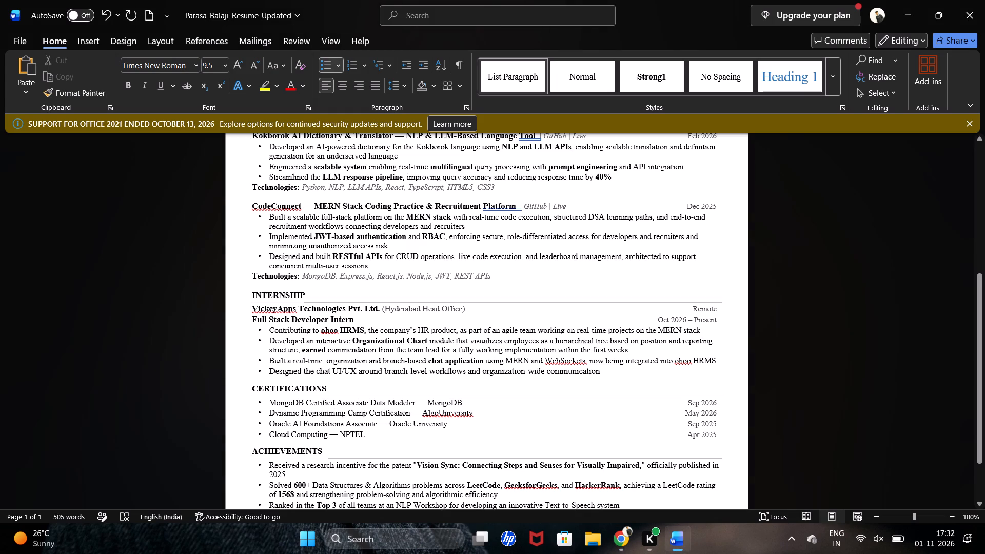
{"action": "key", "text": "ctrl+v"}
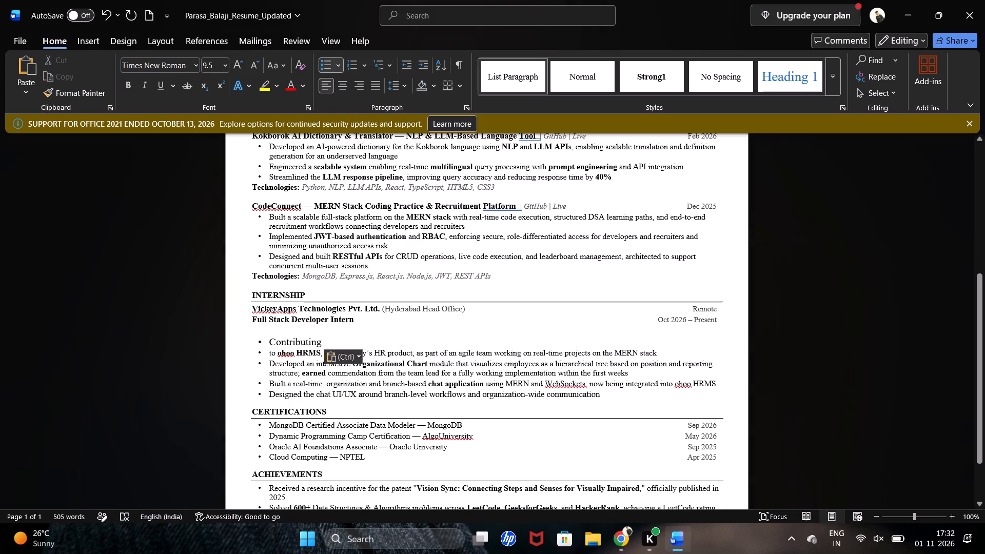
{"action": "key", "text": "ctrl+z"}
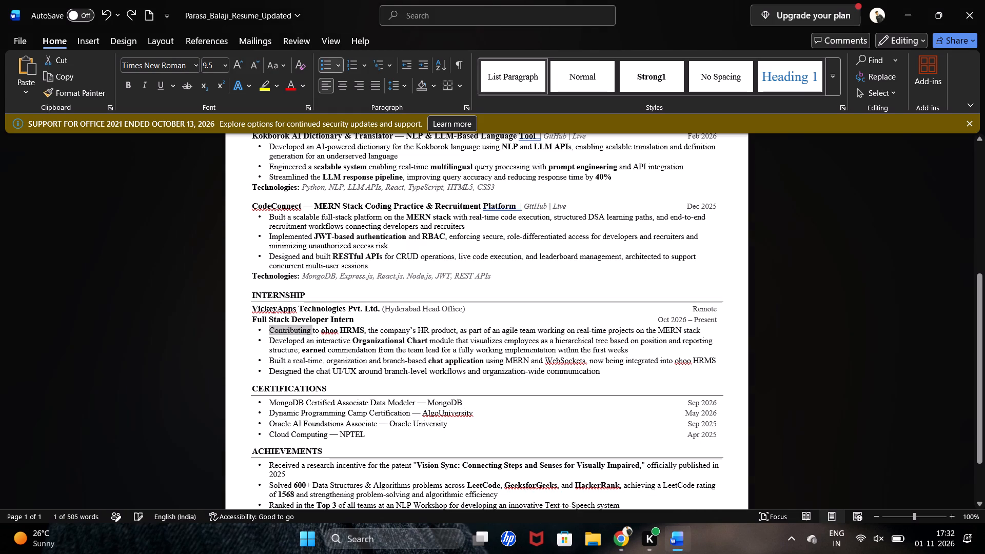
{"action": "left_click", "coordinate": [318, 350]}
Check ChatGPT's internship version and read through the Word resume's projects, internship, certifications and achievements sections.
{"action": "left_click", "coordinate": [561, 263]}
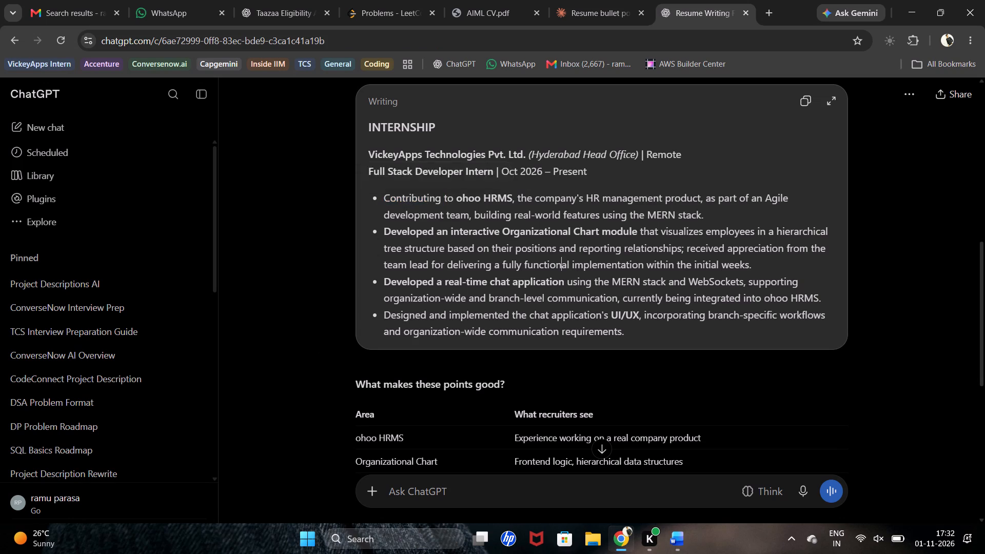
{"action": "left_click", "coordinate": [537, 362]}
{"action": "scroll", "coordinate": [537, 362], "scroll_direction": "down", "scroll_amount": 2}
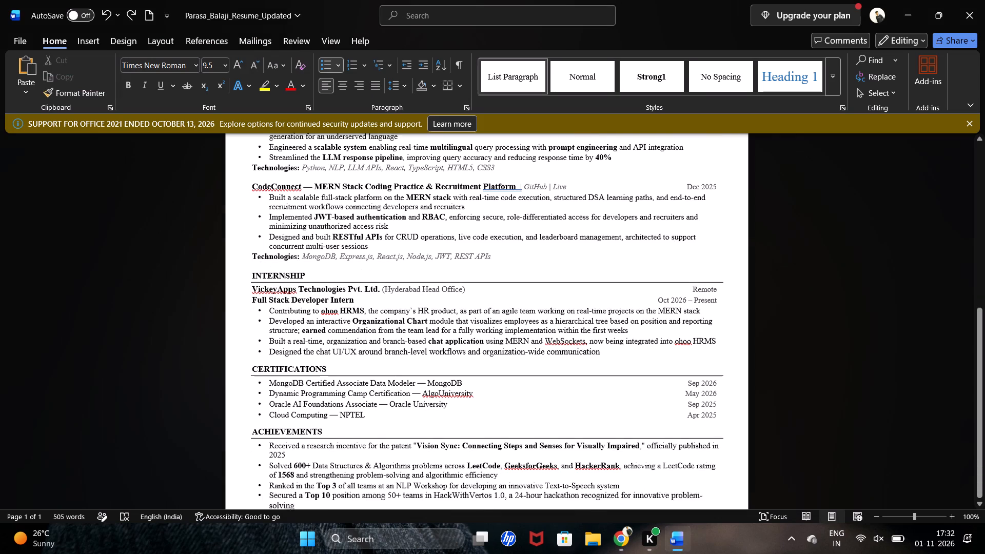
{"action": "scroll", "coordinate": [537, 362], "scroll_direction": "down", "scroll_amount": 5}
{"action": "scroll", "coordinate": [537, 362], "scroll_direction": "up", "scroll_amount": 3}
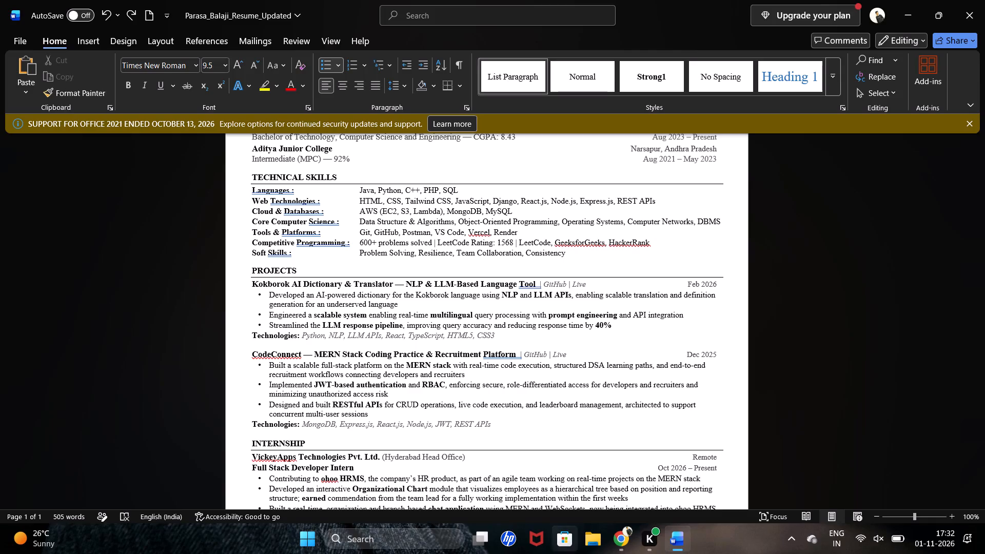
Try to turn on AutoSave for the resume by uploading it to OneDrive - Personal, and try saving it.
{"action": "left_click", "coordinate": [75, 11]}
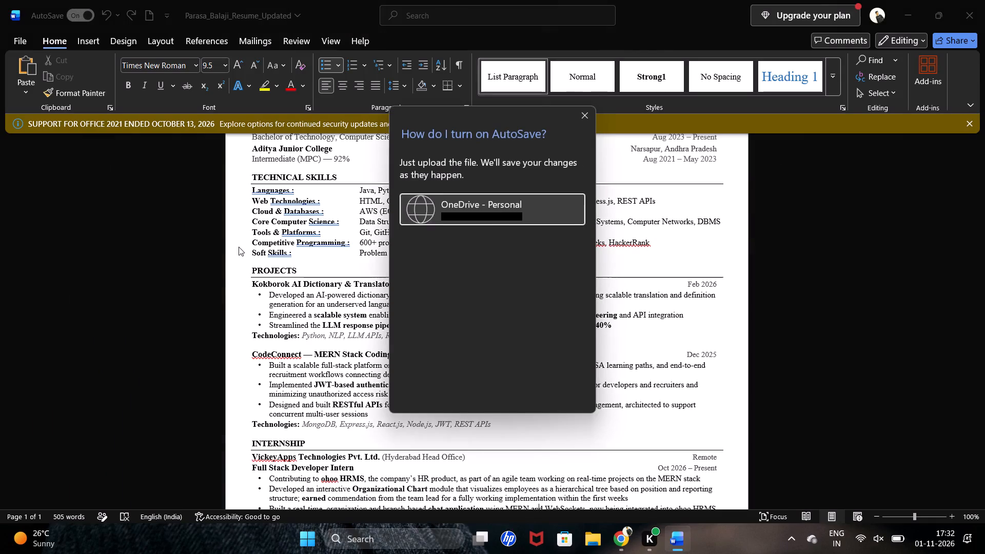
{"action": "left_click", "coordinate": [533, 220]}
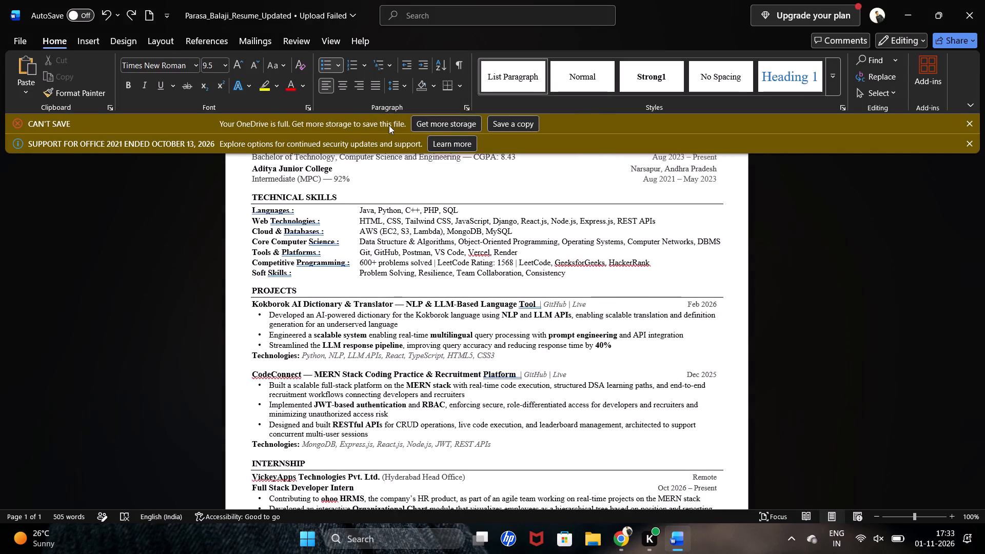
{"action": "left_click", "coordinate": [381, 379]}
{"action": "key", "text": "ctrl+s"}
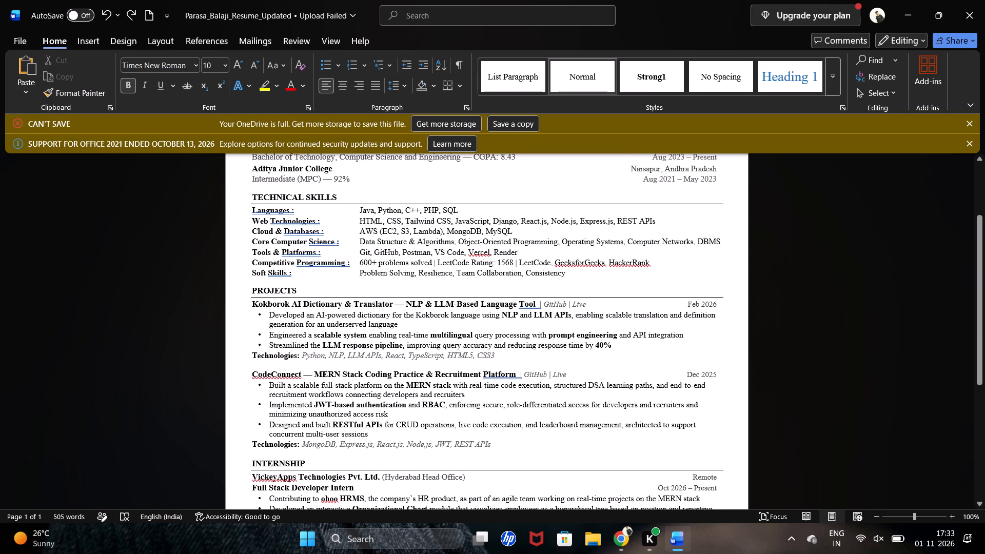
Start saving a copy of the resume and choose the My CV's folder on the Development (D:) drive as its location.
{"action": "left_click", "coordinate": [499, 118]}
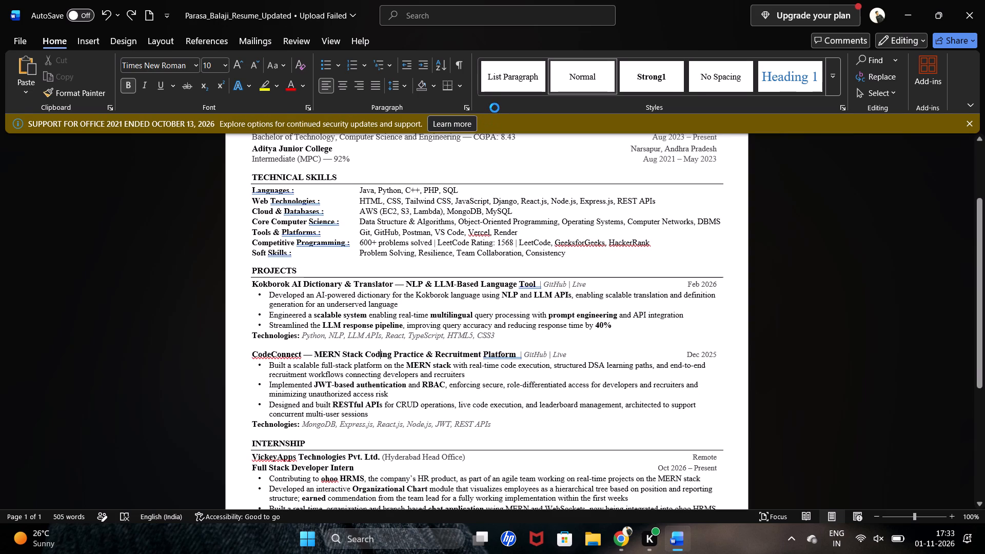
{"action": "scroll", "coordinate": [93, 132], "scroll_direction": "down", "scroll_amount": 2}
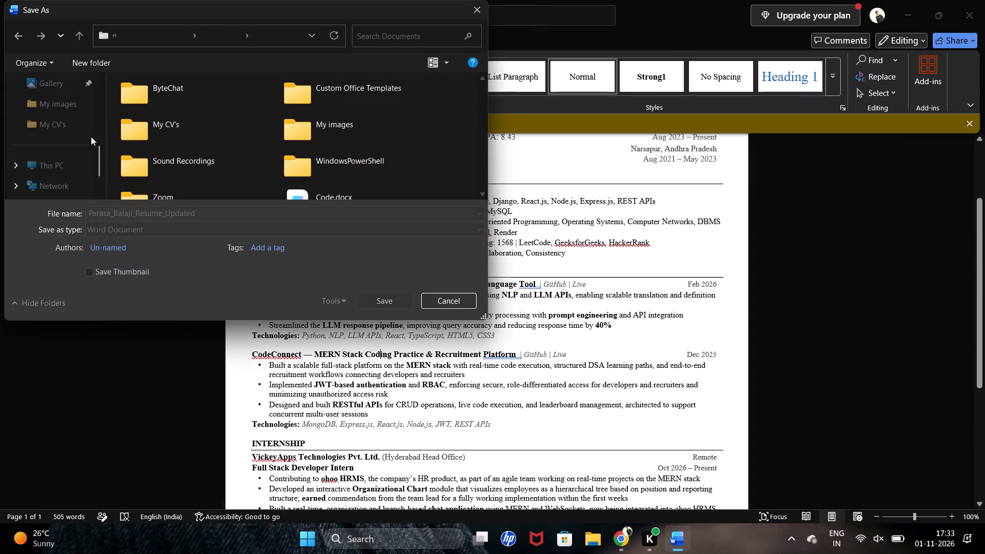
{"action": "scroll", "coordinate": [91, 136], "scroll_direction": "down", "scroll_amount": 2}
{"action": "scroll", "coordinate": [42, 148], "scroll_direction": "down", "scroll_amount": 10}
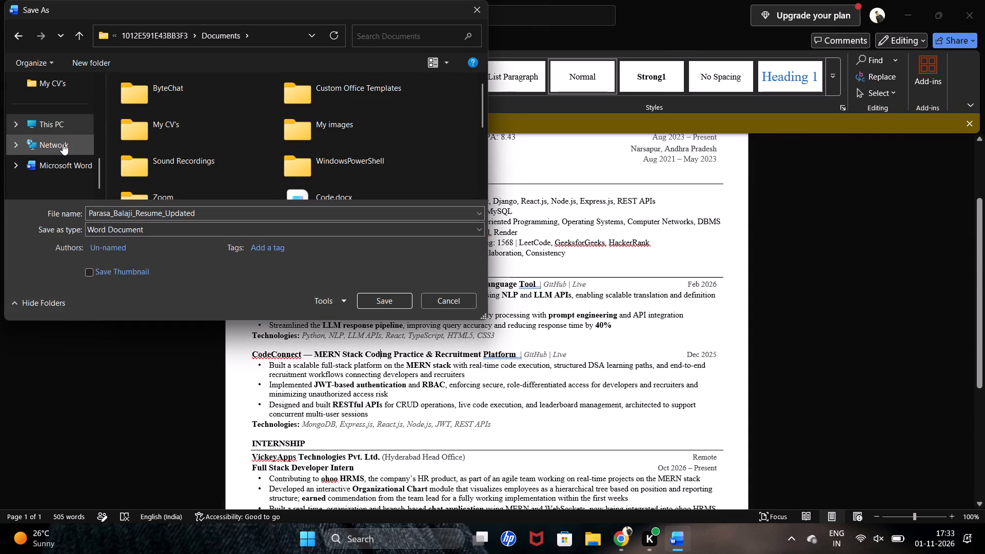
{"action": "left_click", "coordinate": [69, 124]}
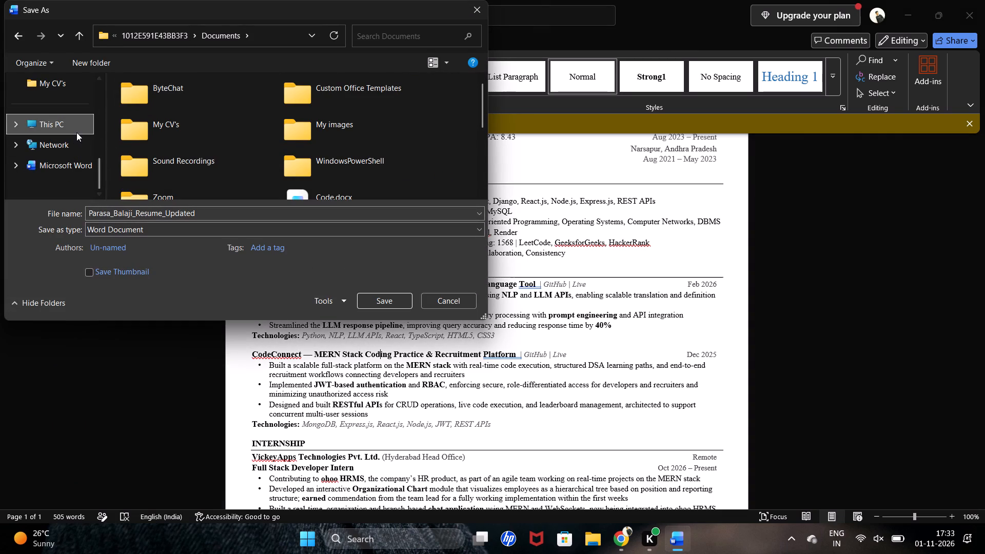
{"action": "left_click", "coordinate": [76, 130]}
{"action": "left_click", "coordinate": [399, 99]}
{"action": "left_click_drag", "start_coordinate": [393, 99], "coordinate": [388, 99]}
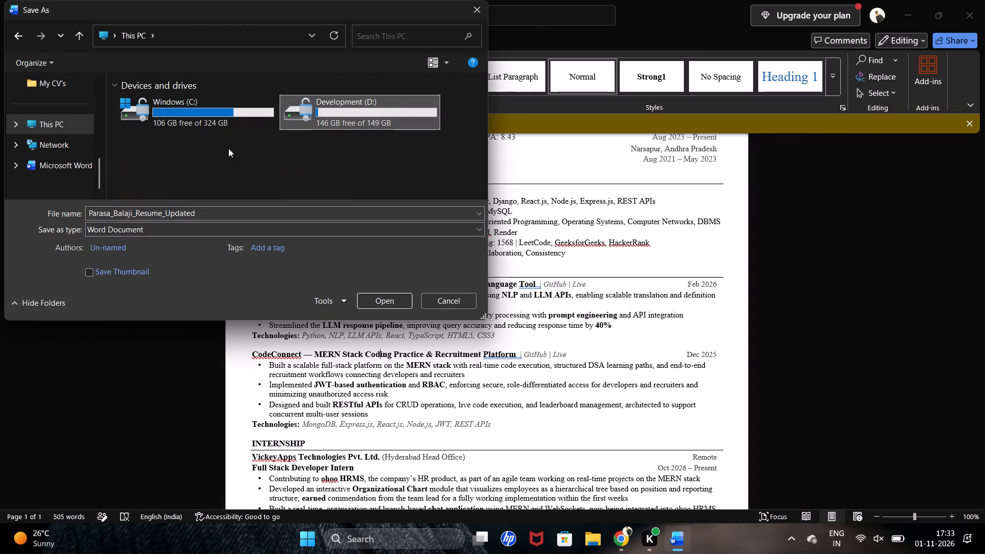
{"action": "left_click", "coordinate": [357, 112]}
{"action": "left_click", "coordinate": [346, 108]}
{"action": "triple_click", "coordinate": [327, 110]}
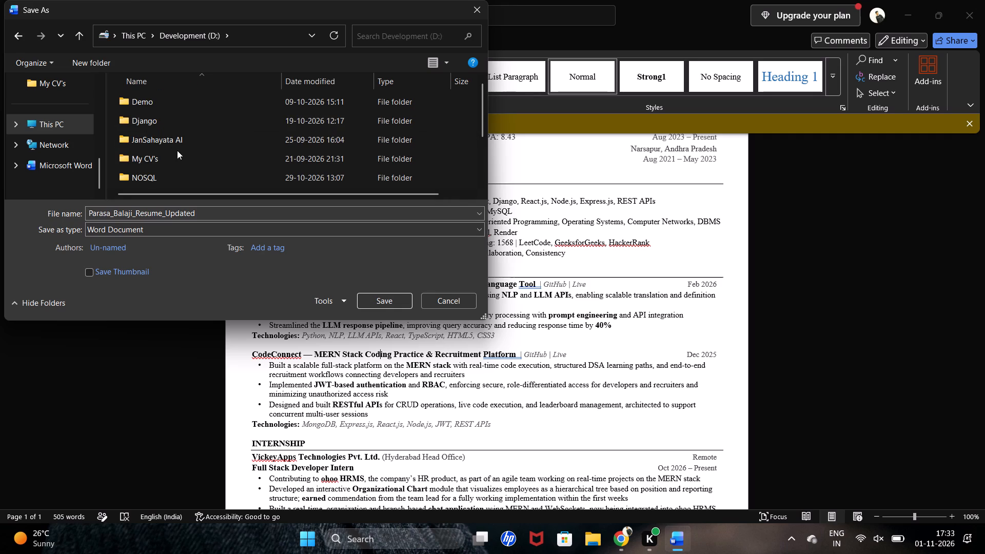
{"action": "double_click", "coordinate": [177, 150]}
{"action": "left_click", "coordinate": [195, 143]}
{"action": "left_click", "coordinate": [240, 128]}
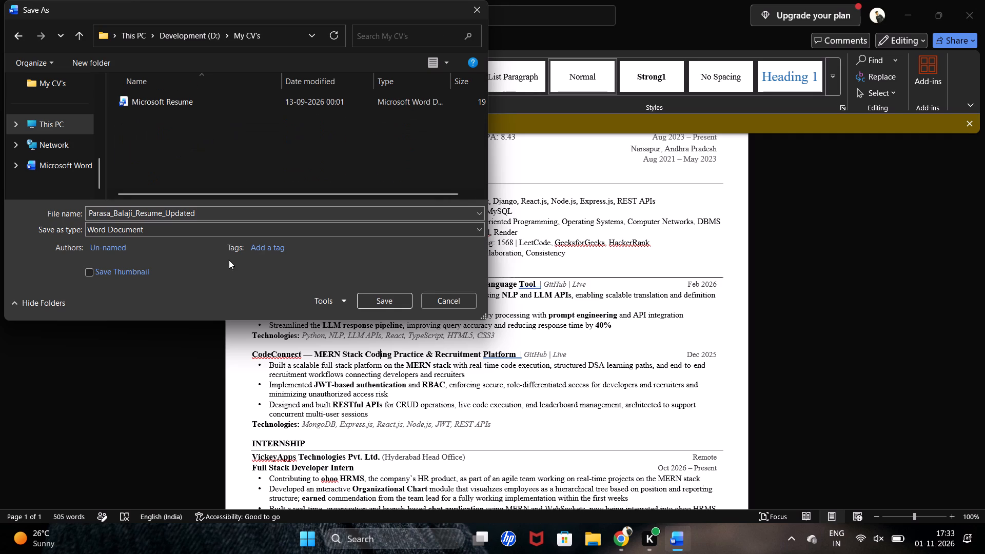
Name the resume copy "My Resume" and save it as a Word Document in the My CV's folder.
{"action": "left_click", "coordinate": [222, 207]}
{"action": "left_click", "coordinate": [222, 207]}
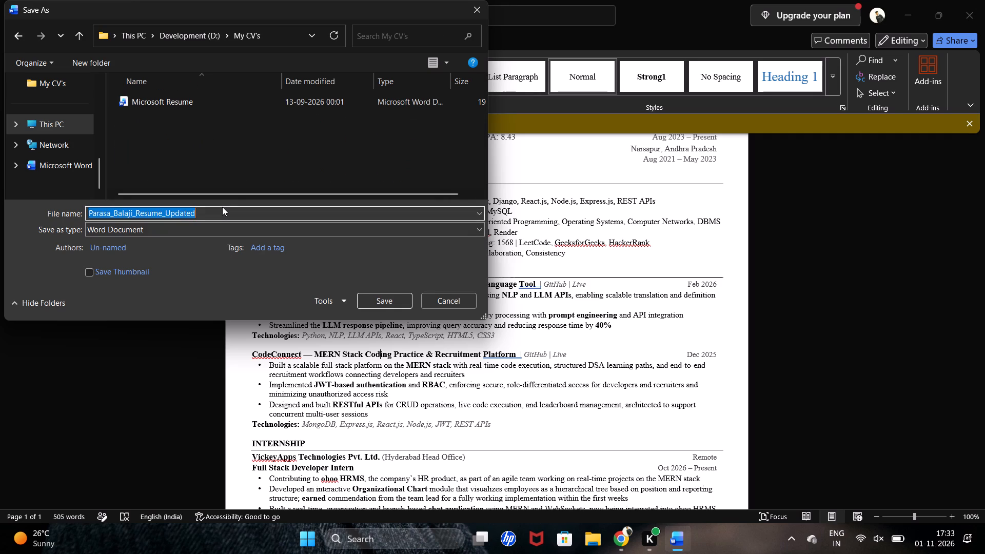
{"action": "key", "text": "ctrl+a"}
{"action": "key", "text": "shift+u"}
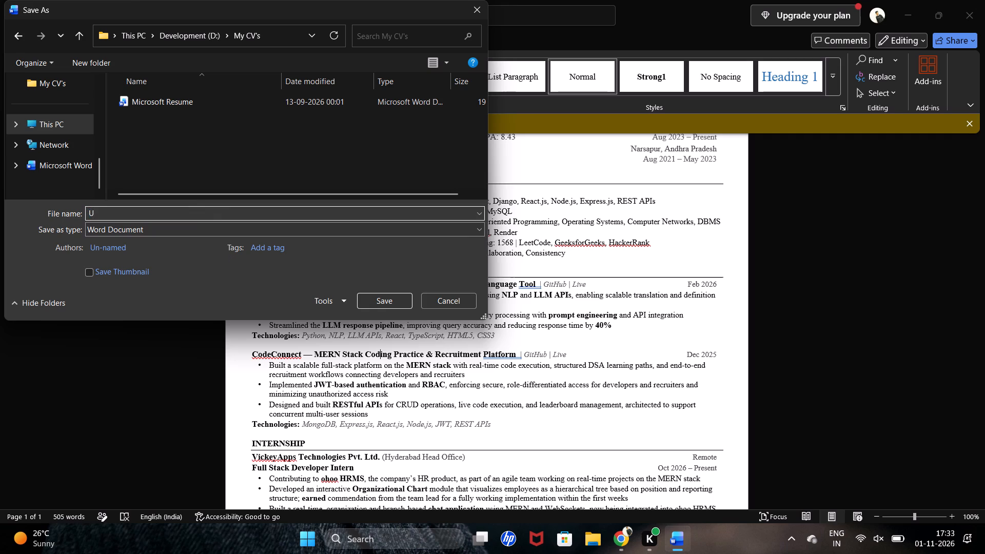
{"action": "key", "text": "BackSpace"}
{"action": "type", "text": "oo"}
{"action": "key", "text": "BackSpace"}
{"action": "key", "text": "BackSpace"}
{"action": "type", "text": "My"}
{"action": "key", "text": "space"}
{"action": "type", "text": "Resume"}
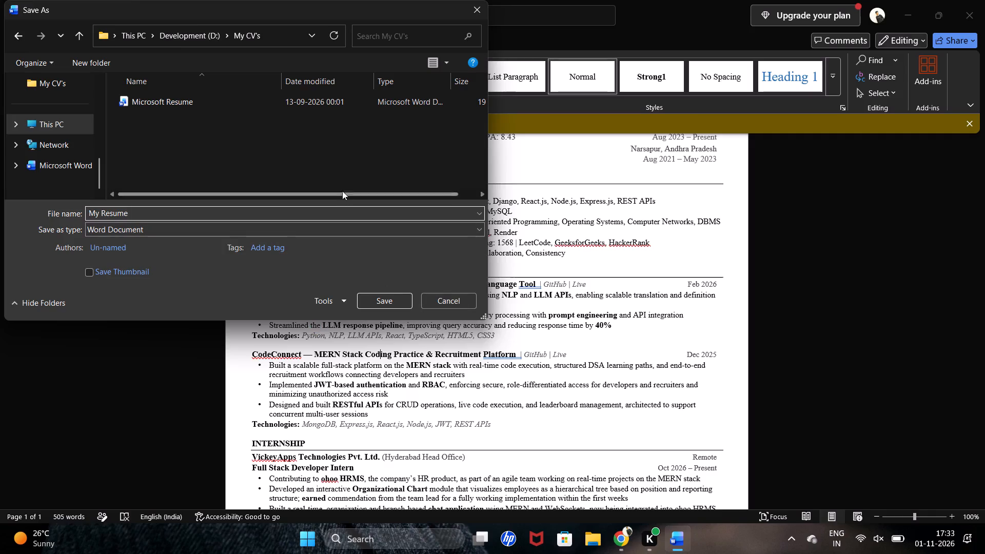
{"action": "left_click", "coordinate": [322, 152]}
{"action": "left_click", "coordinate": [385, 299]}
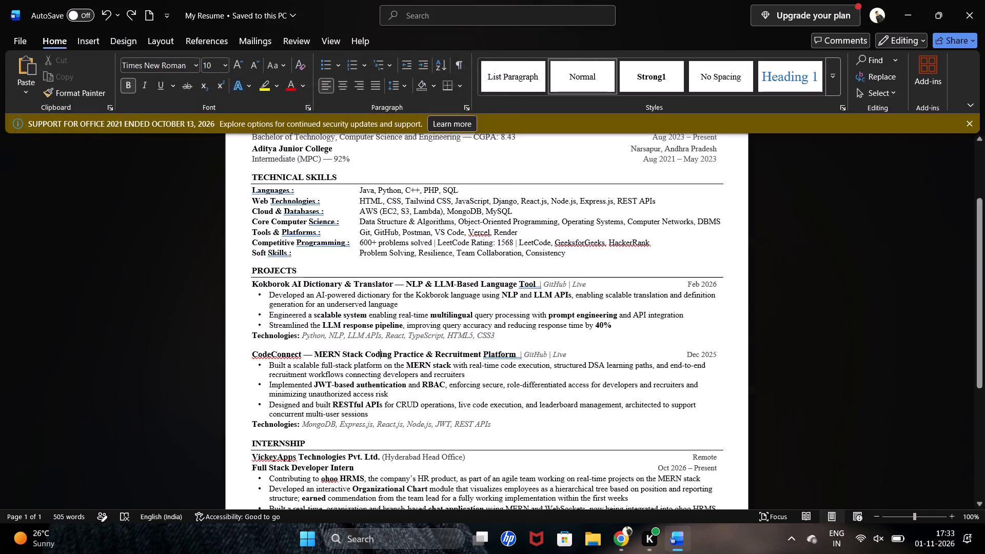
Save a copy of the resume as a PDF named "Updated Resume" in the My CV's folder on the D: drive.
{"action": "left_click", "coordinate": [22, 45]}
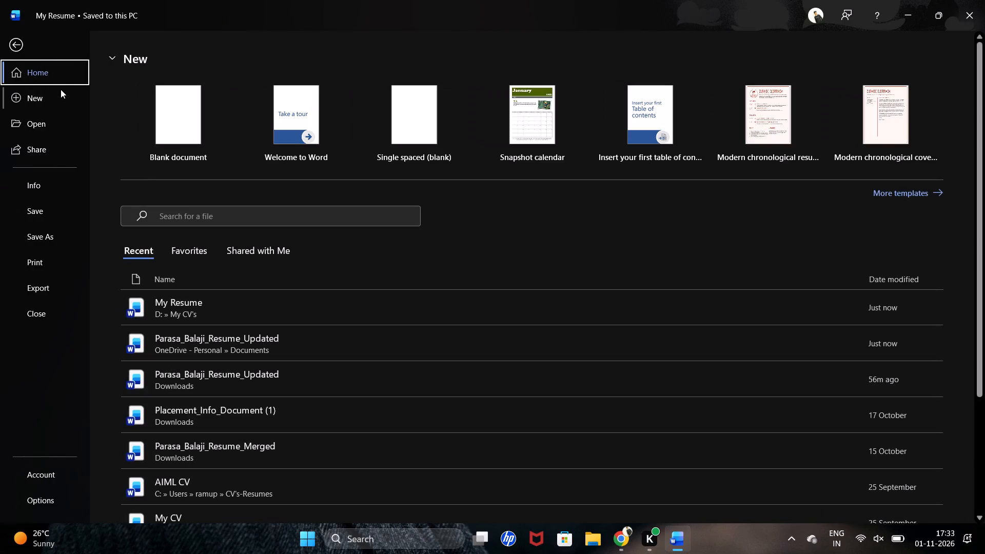
{"action": "left_click", "coordinate": [45, 235]}
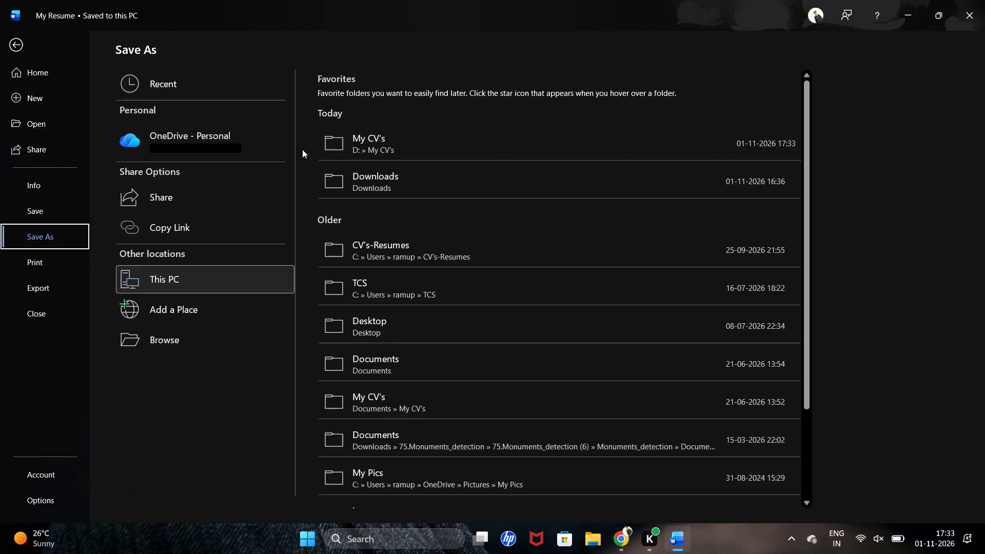
{"action": "double_click", "coordinate": [471, 137]}
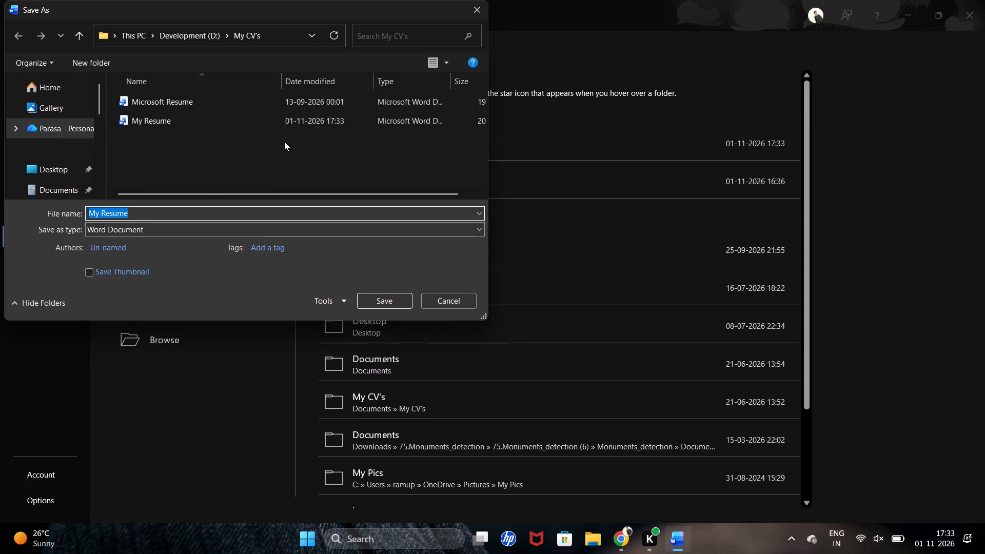
{"action": "left_click", "coordinate": [131, 217]}
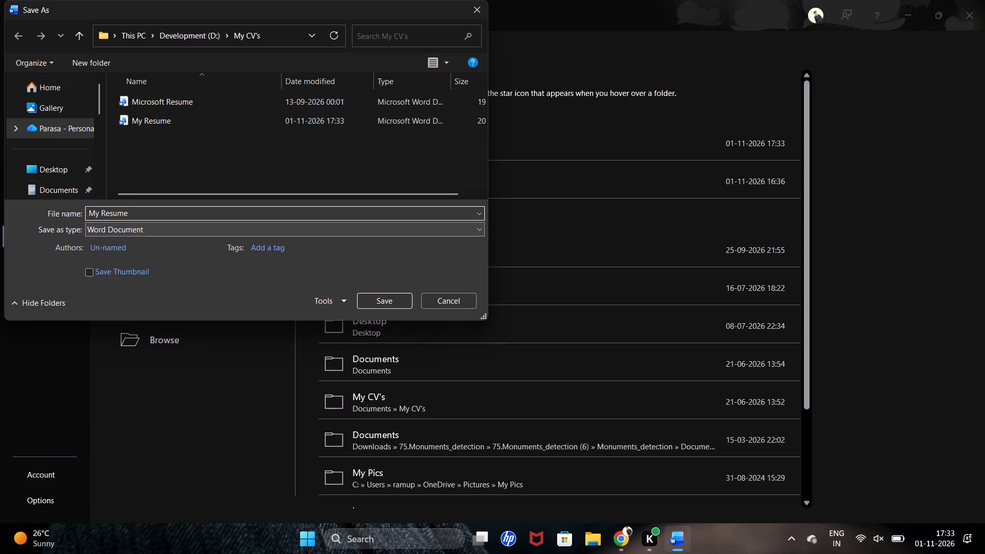
{"action": "left_click", "coordinate": [135, 227]}
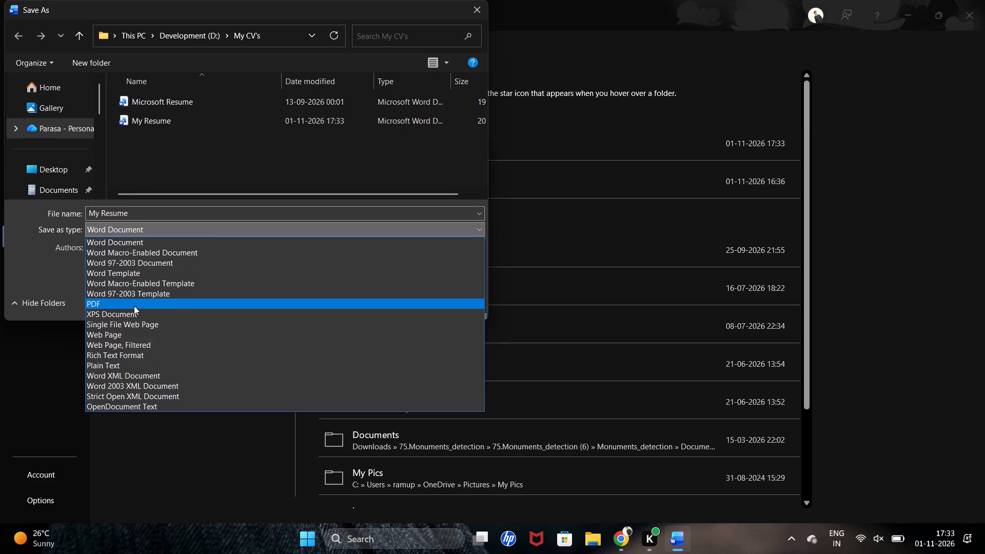
{"action": "left_click", "coordinate": [134, 306]}
{"action": "left_click", "coordinate": [99, 215]}
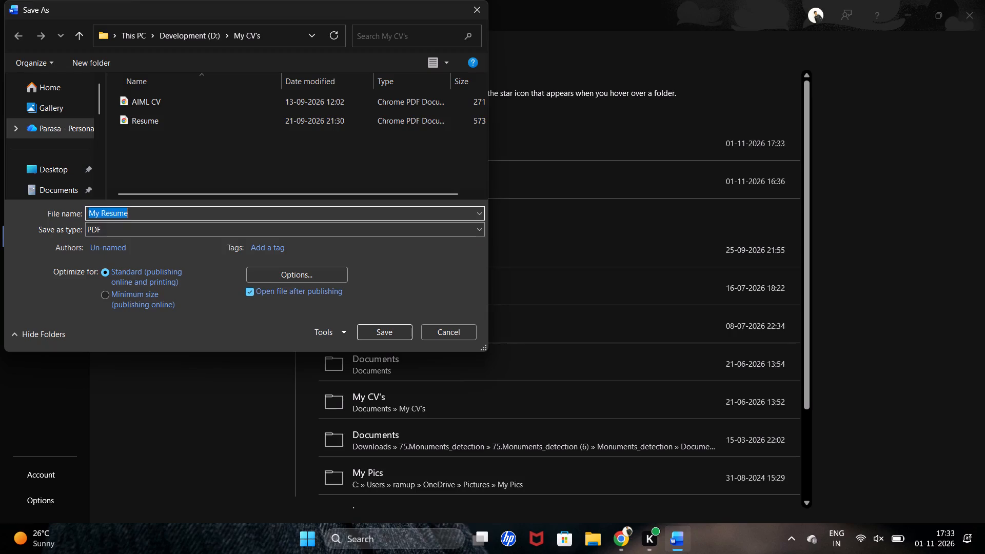
{"action": "left_click", "coordinate": [99, 215]}
{"action": "key", "text": "BackSpace"}
{"action": "key", "text": "BackSpace"}
{"action": "type", "text": "Updated"}
{"action": "left_click", "coordinate": [396, 338]}
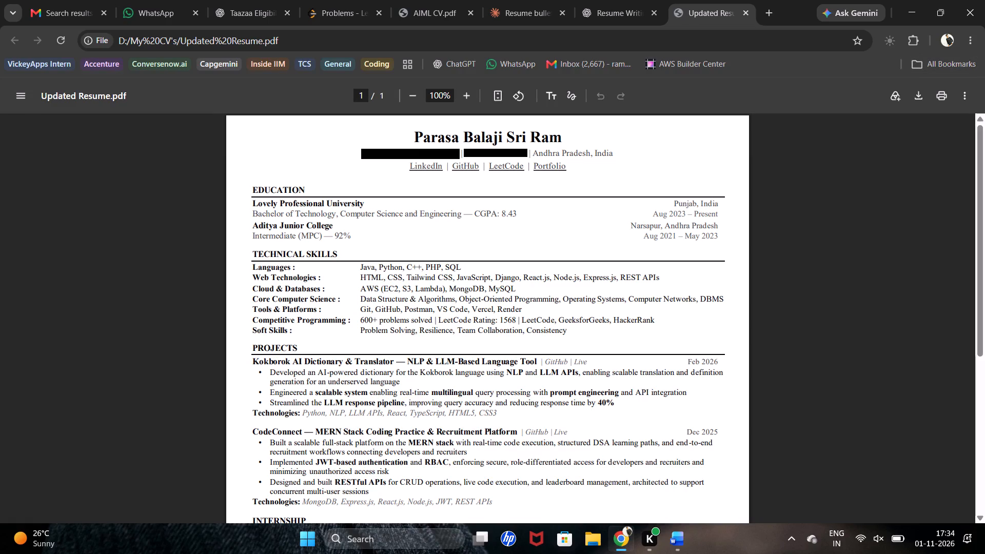
Review the exported Updated Resume PDF in Chrome from the education section to the achievements, checking its layout and content.
{"action": "scroll", "coordinate": [625, 228], "scroll_direction": "down", "scroll_amount": 5}
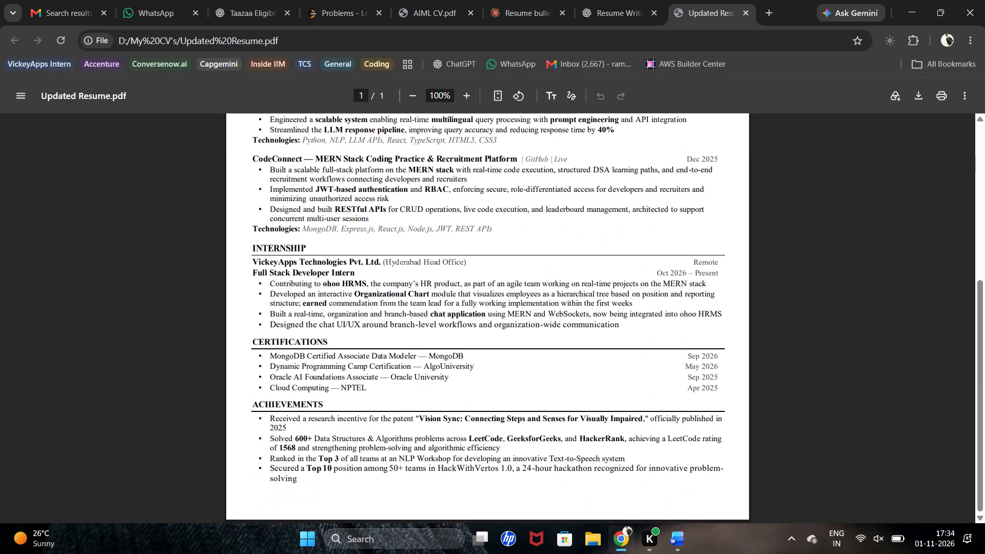
{"action": "scroll", "coordinate": [625, 228], "scroll_direction": "up", "scroll_amount": 2}
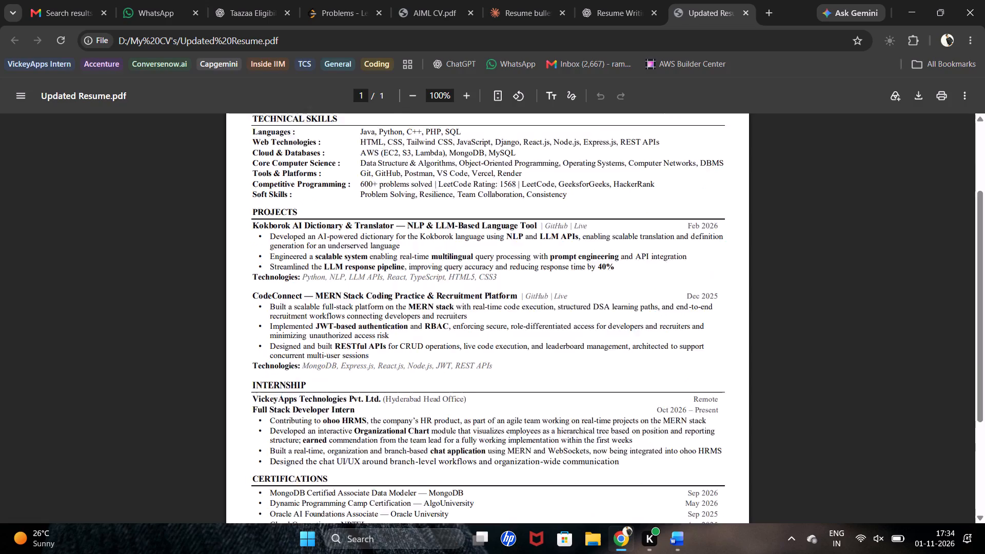
{"action": "scroll", "coordinate": [625, 228], "scroll_direction": "up", "scroll_amount": 1}
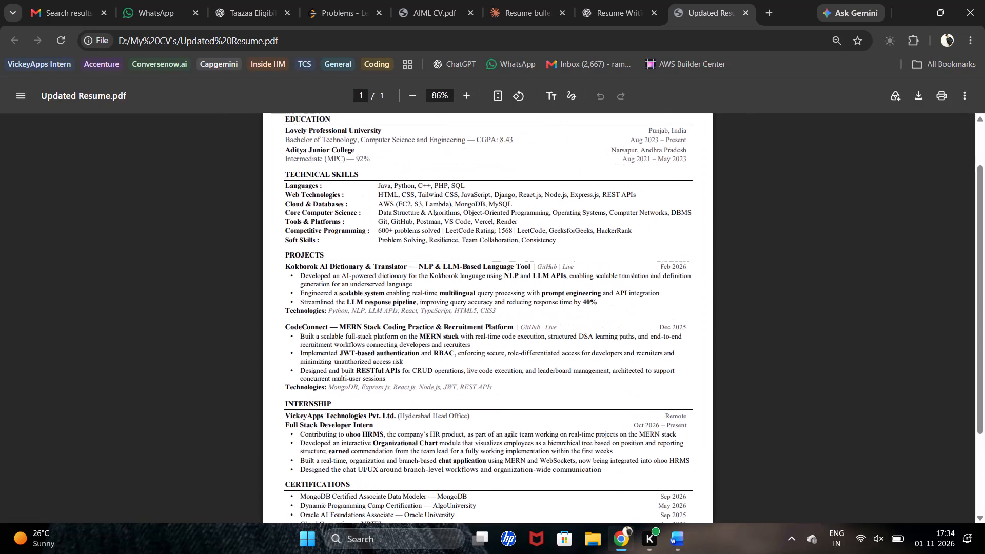
{"action": "scroll", "coordinate": [625, 228], "scroll_direction": "up", "scroll_amount": 2}
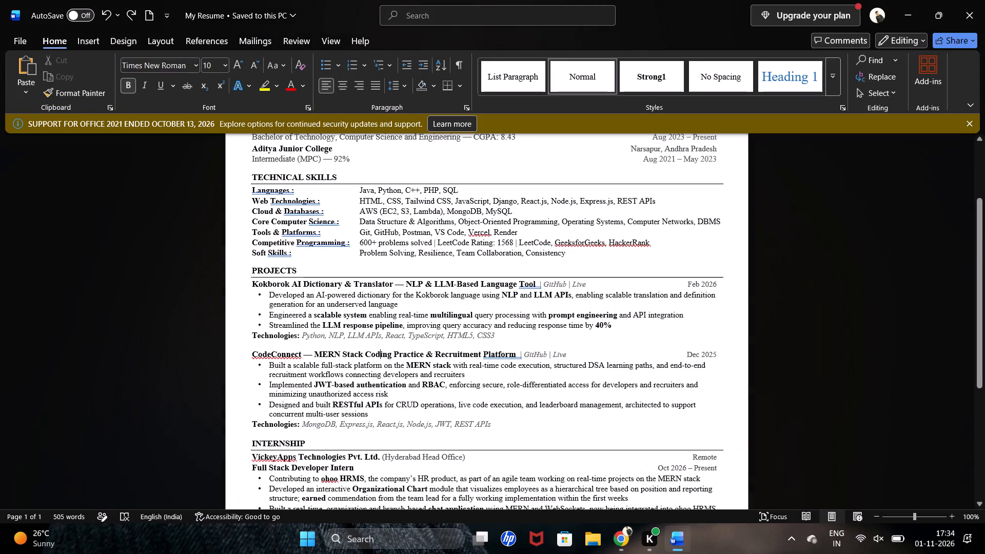
{"action": "scroll", "coordinate": [674, 206], "scroll_direction": "up", "scroll_amount": 7}
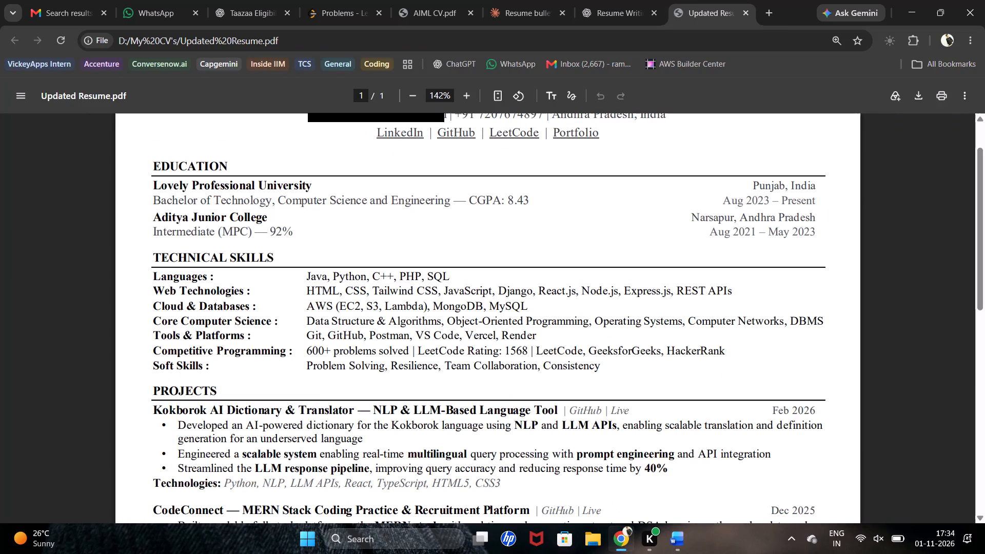
{"action": "scroll", "coordinate": [732, 225], "scroll_direction": "left", "scroll_amount": 1}
{"action": "scroll", "coordinate": [732, 225], "scroll_direction": "down", "scroll_amount": 3}
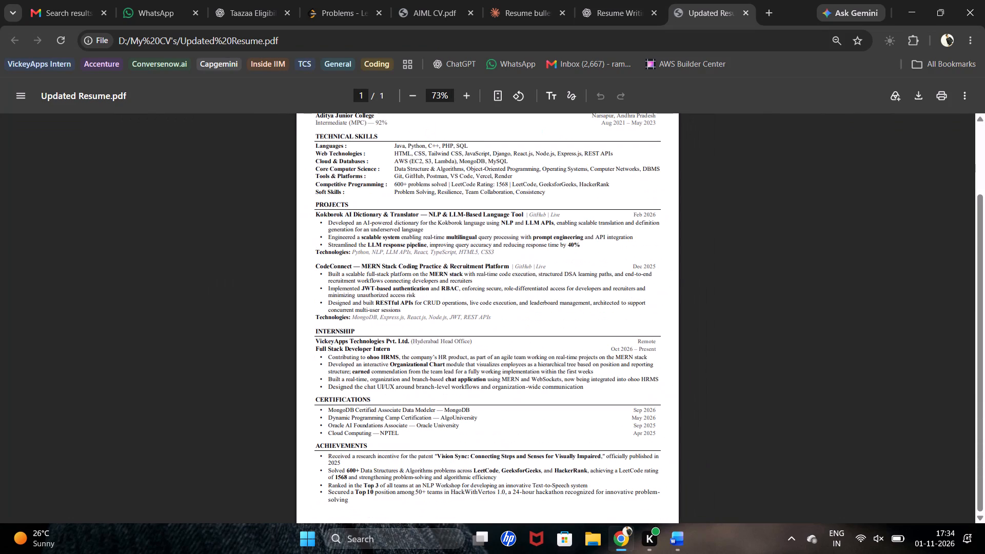
{"action": "scroll", "coordinate": [627, 326], "scroll_direction": "down", "scroll_amount": 1}
{"action": "scroll", "coordinate": [627, 326], "scroll_direction": "up", "scroll_amount": 3}
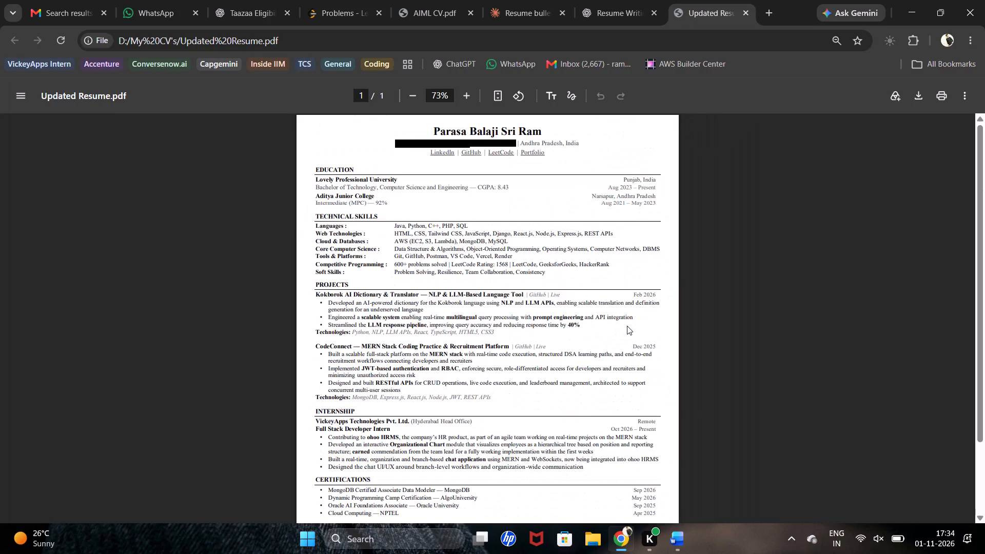
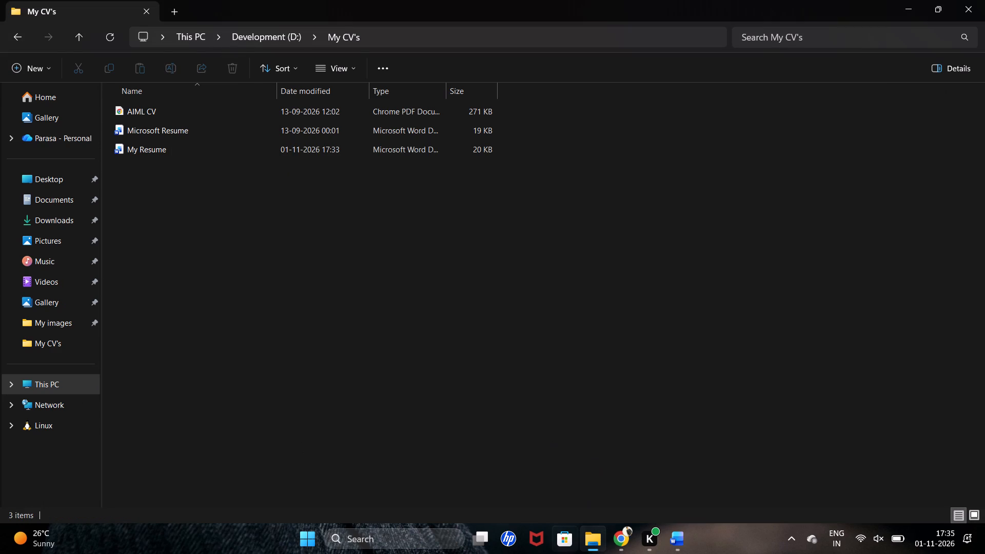
Search Google for "word to pdf" in a new Chrome tab.
{"action": "left_click", "coordinate": [628, 527]}
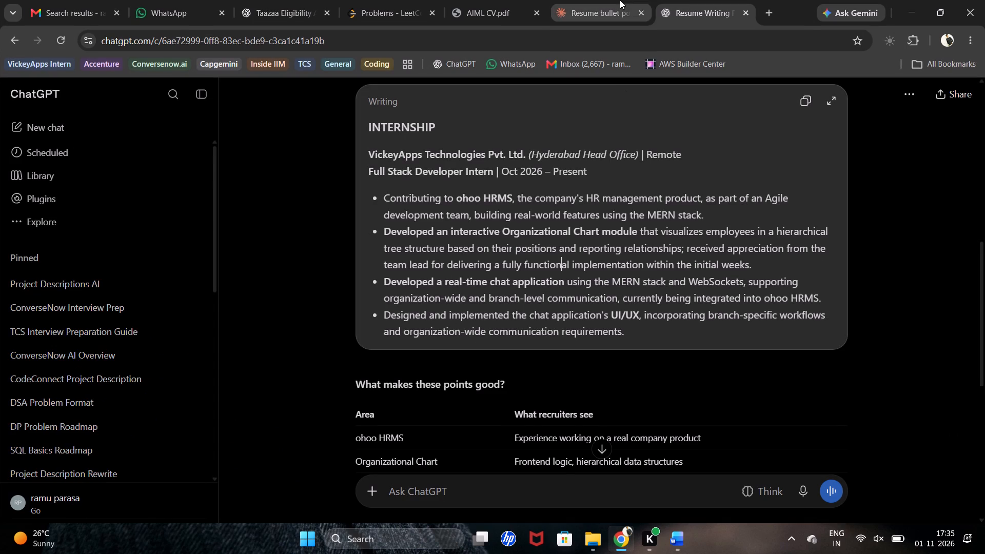
{"action": "left_click", "coordinate": [765, 4]}
{"action": "type", "text": "wro"}
{"action": "key", "text": "BackSpace"}
{"action": "key", "text": "BackSpace"}
{"action": "type", "text": "ord to pdf"}
{"action": "key", "text": "Return"}
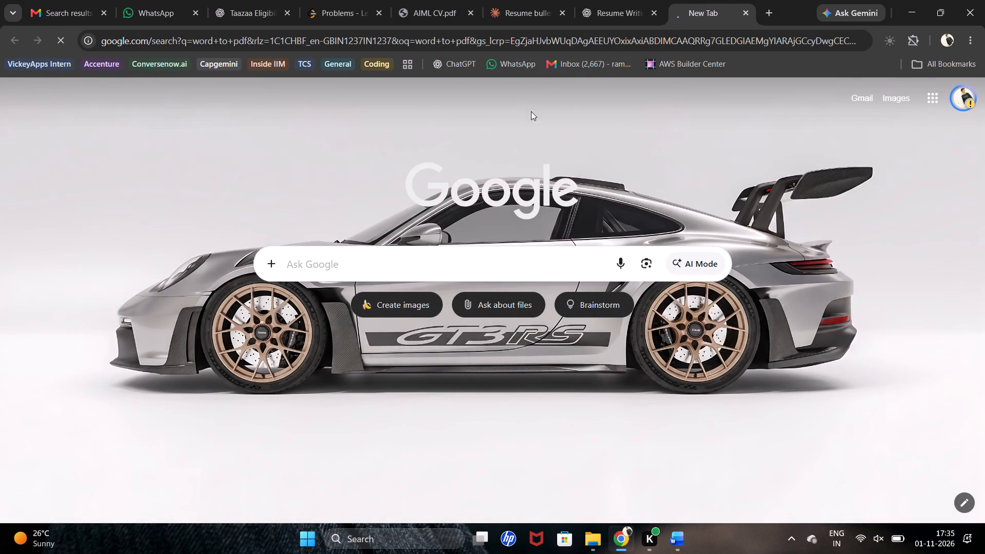
Close the Claude resume bullet points chat and the ChatGPT resume writing chat.
{"action": "left_click", "coordinate": [562, 8]}
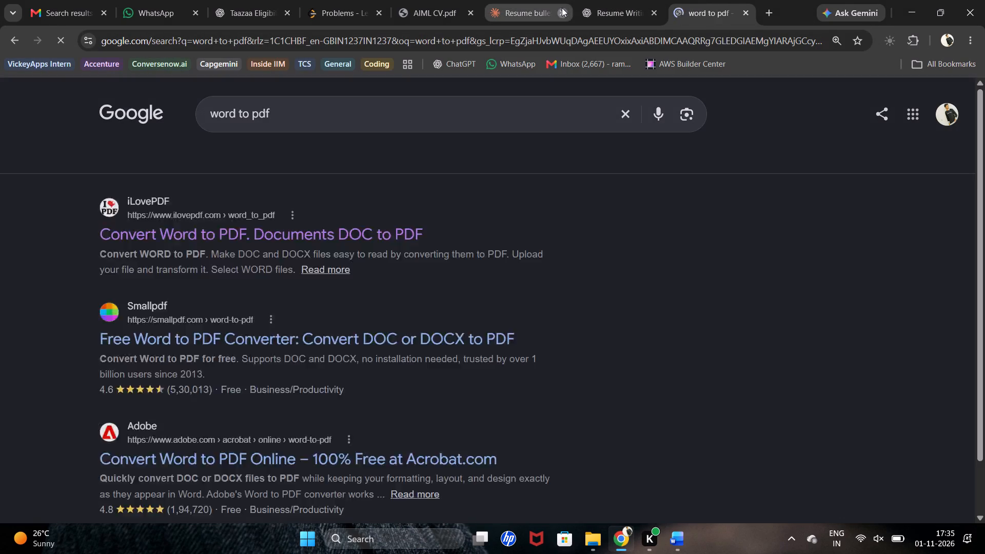
{"action": "left_click", "coordinate": [562, 8]}
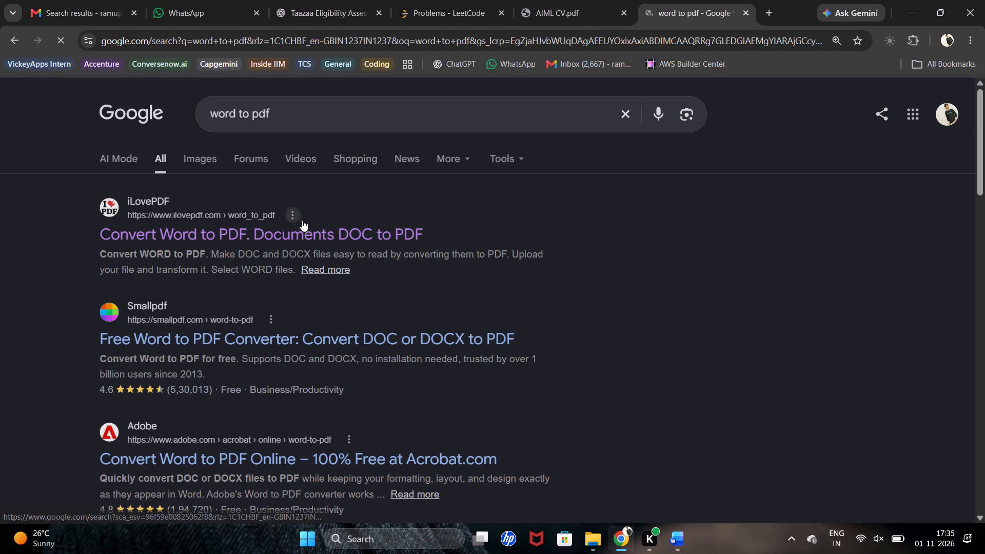
Convert the My Resume Word file from D: My CV's to PDF with iLovePDF's Word to PDF converter, closing the site when done.
{"action": "left_click", "coordinate": [307, 227]}
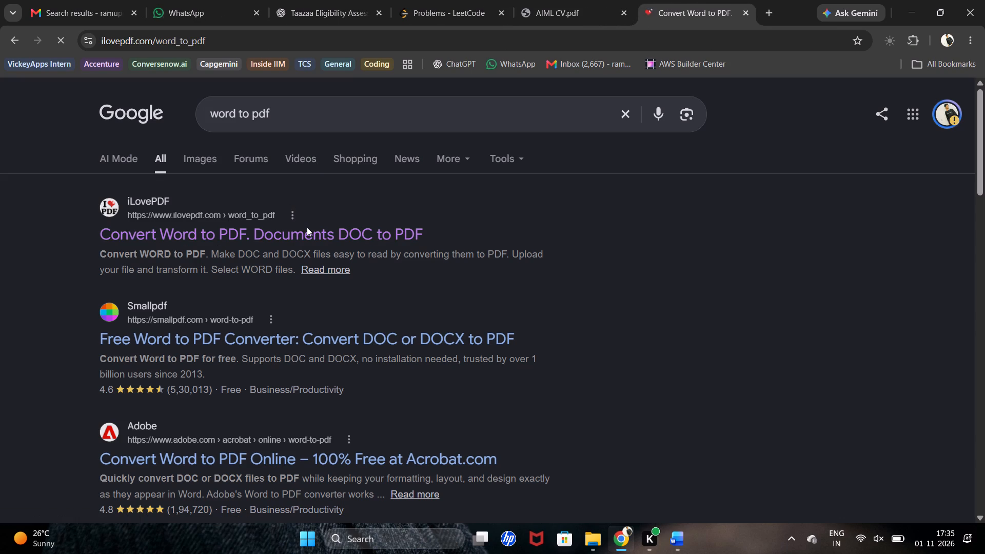
{"action": "left_click", "coordinate": [509, 256]}
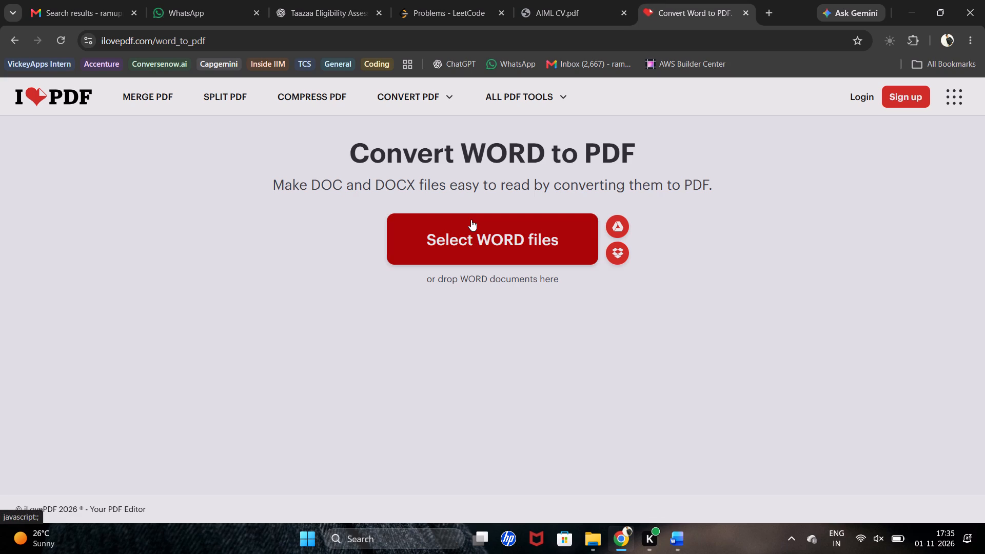
{"action": "left_click", "coordinate": [467, 238]}
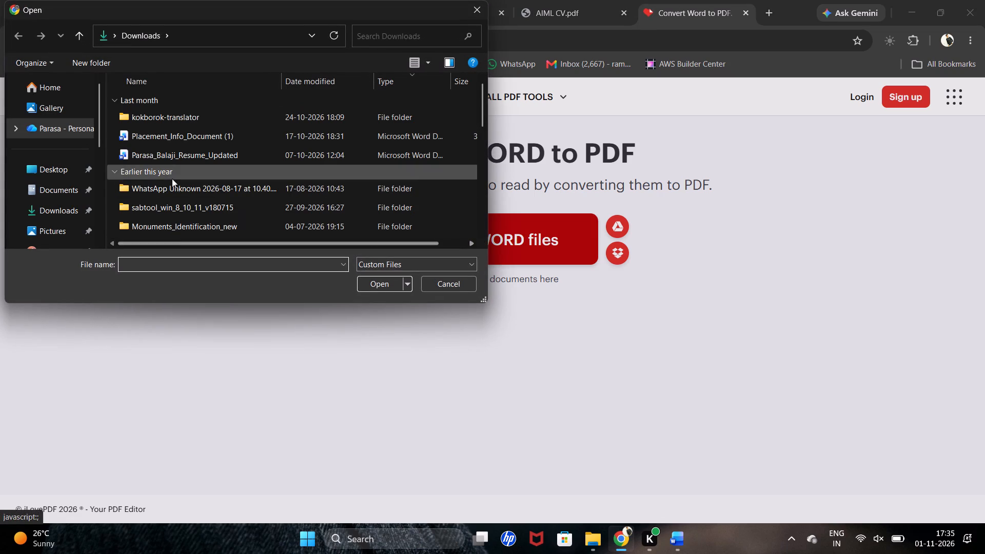
{"action": "scroll", "coordinate": [65, 207], "scroll_direction": "down", "scroll_amount": 4}
{"action": "left_click", "coordinate": [46, 174]}
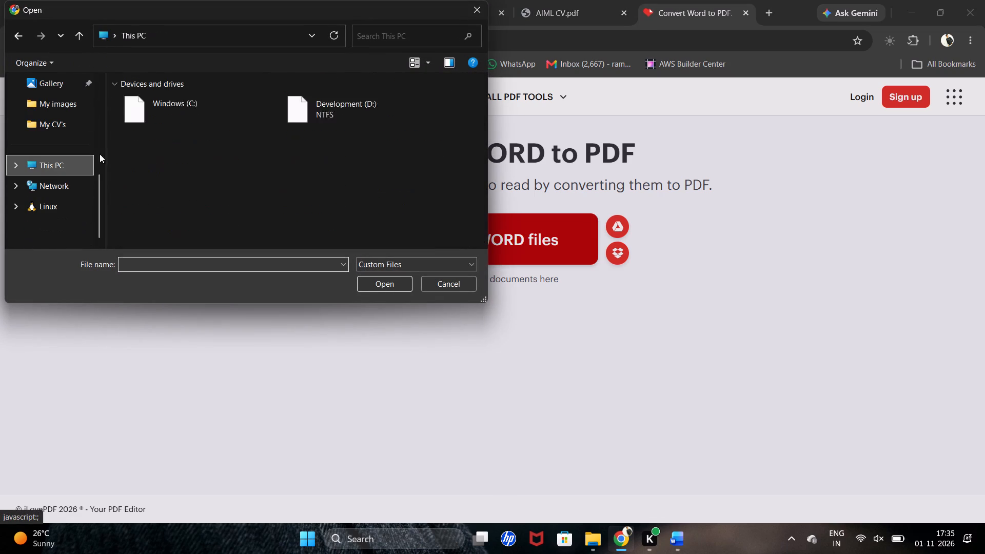
{"action": "double_click", "coordinate": [351, 116]}
{"action": "scroll", "coordinate": [270, 170], "scroll_direction": "down", "scroll_amount": 3}
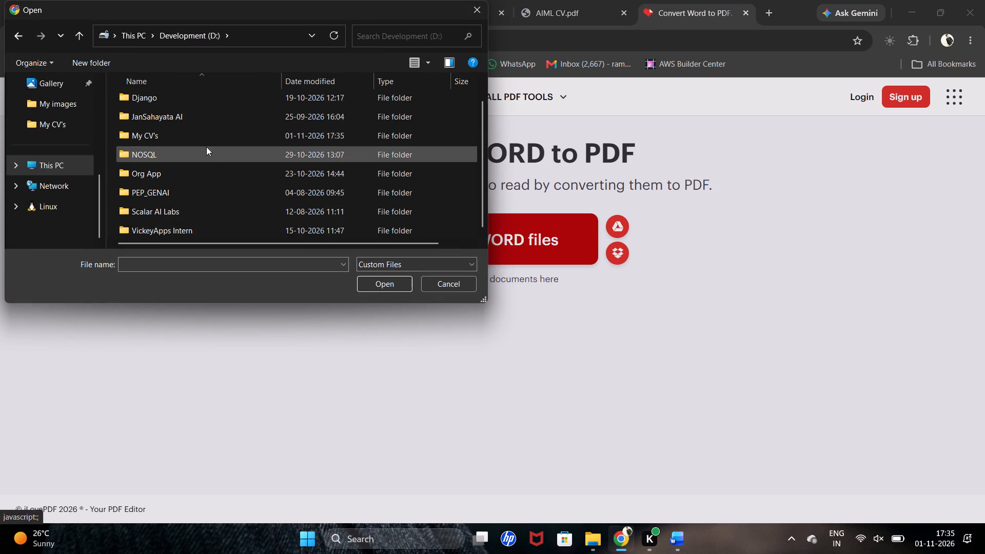
{"action": "double_click", "coordinate": [159, 142]}
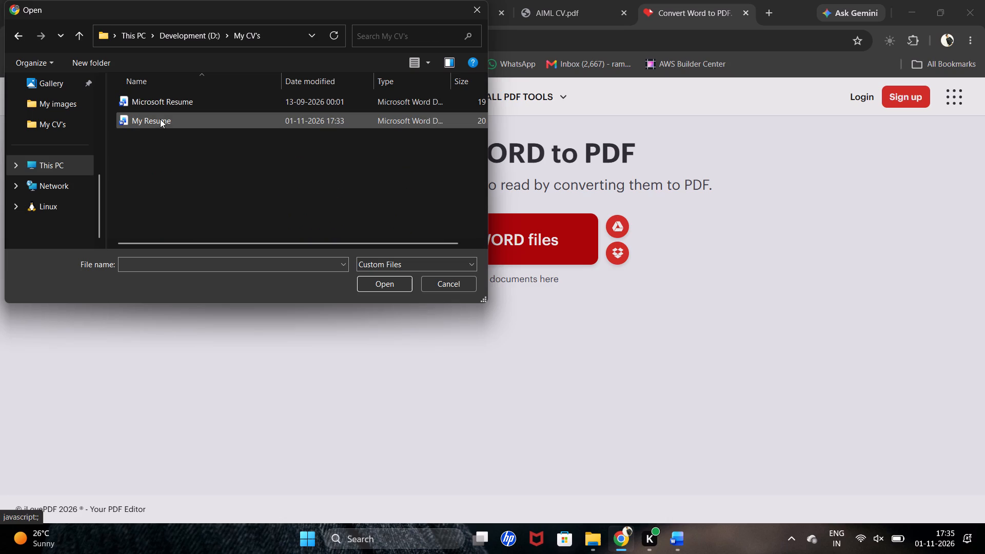
{"action": "double_click", "coordinate": [160, 119]}
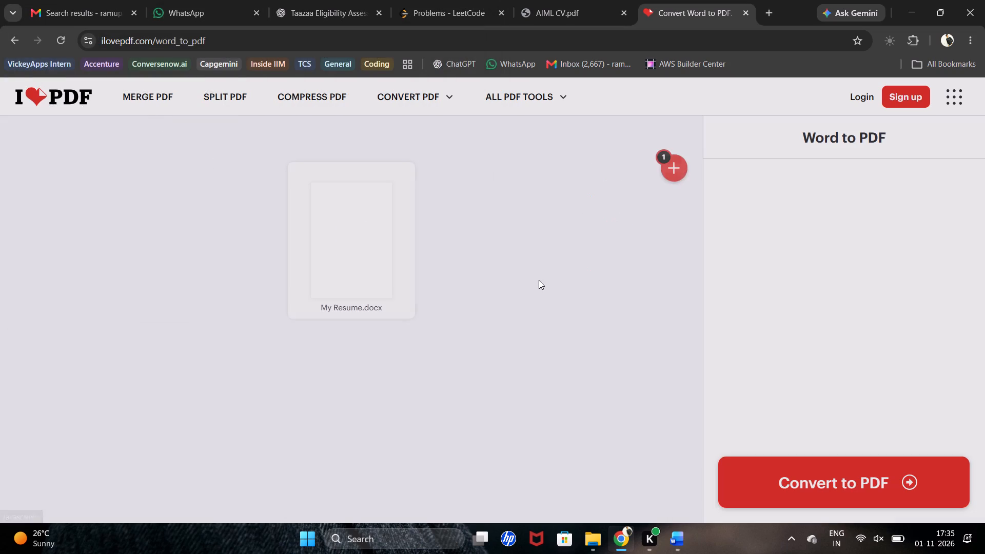
{"action": "left_click", "coordinate": [901, 487]}
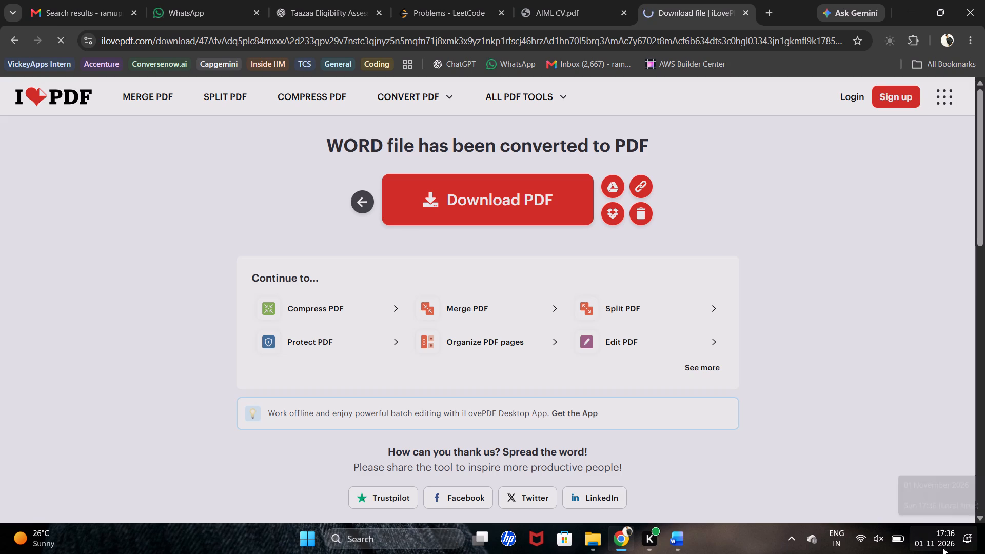
{"action": "left_click", "coordinate": [750, 9]}
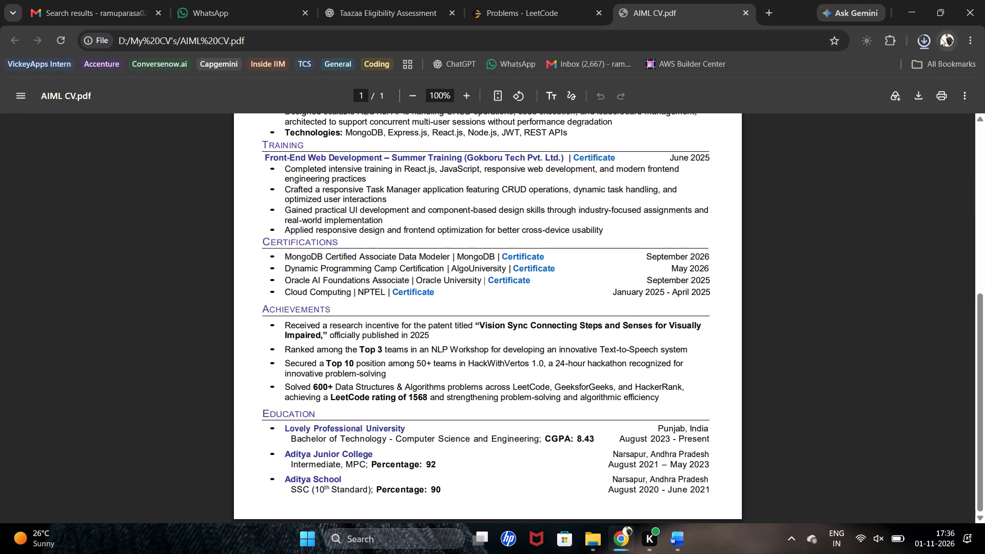
Open the downloaded My Resume PDF and review its layout and content from the projects to the achievements section.
{"action": "left_click", "coordinate": [929, 40]}
{"action": "double_click", "coordinate": [830, 94]}
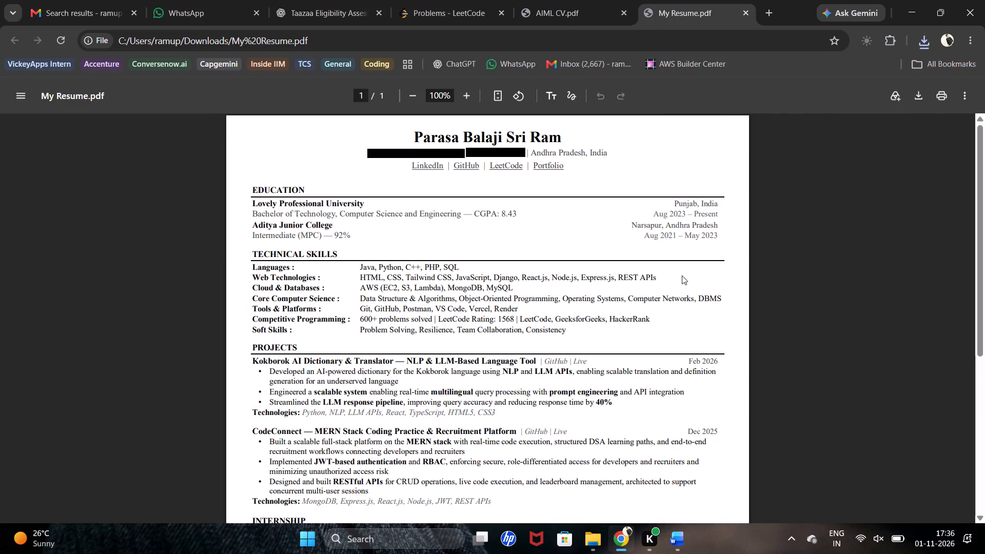
{"action": "scroll", "coordinate": [673, 285], "scroll_direction": "down", "scroll_amount": 11}
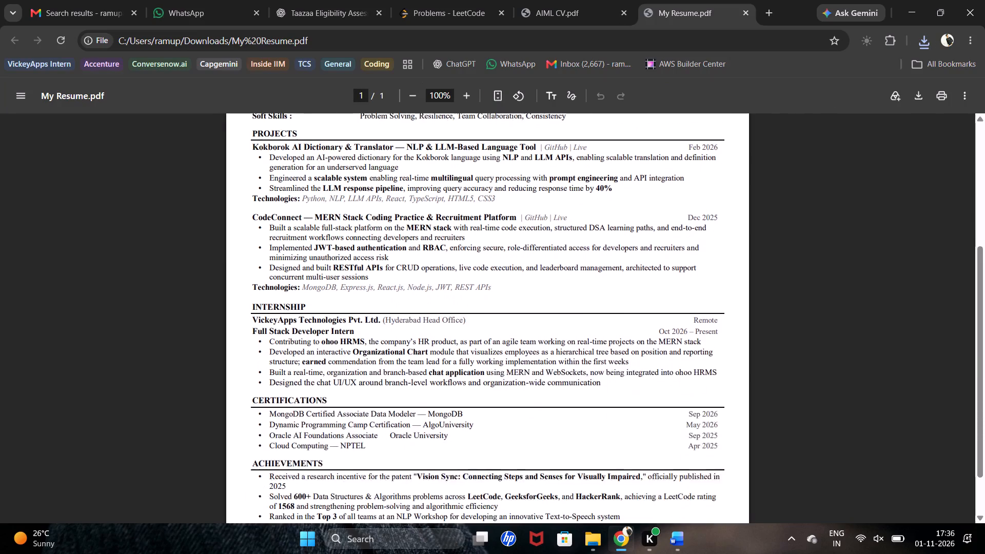
{"action": "scroll", "coordinate": [677, 305], "scroll_direction": "down", "scroll_amount": 8}
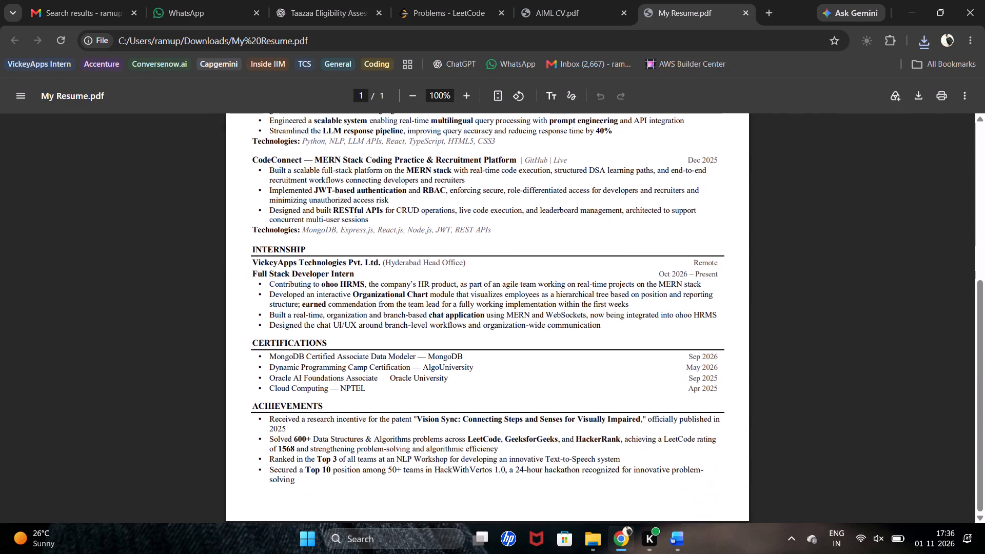
{"action": "scroll", "coordinate": [697, 274], "scroll_direction": "up", "scroll_amount": 4}
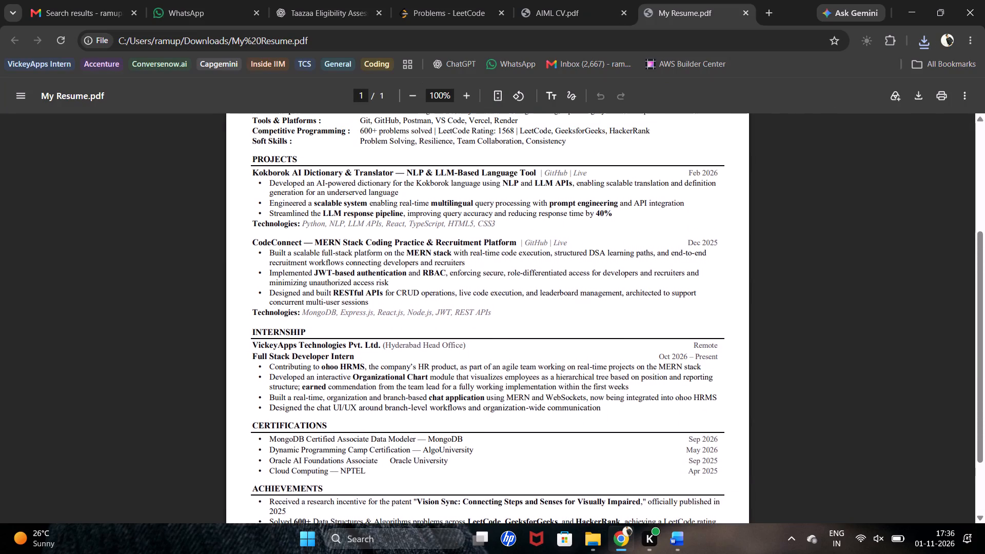
{"action": "scroll", "coordinate": [697, 274], "scroll_direction": "up", "scroll_amount": 2}
{"action": "scroll", "coordinate": [702, 278], "scroll_direction": "down", "scroll_amount": 2}
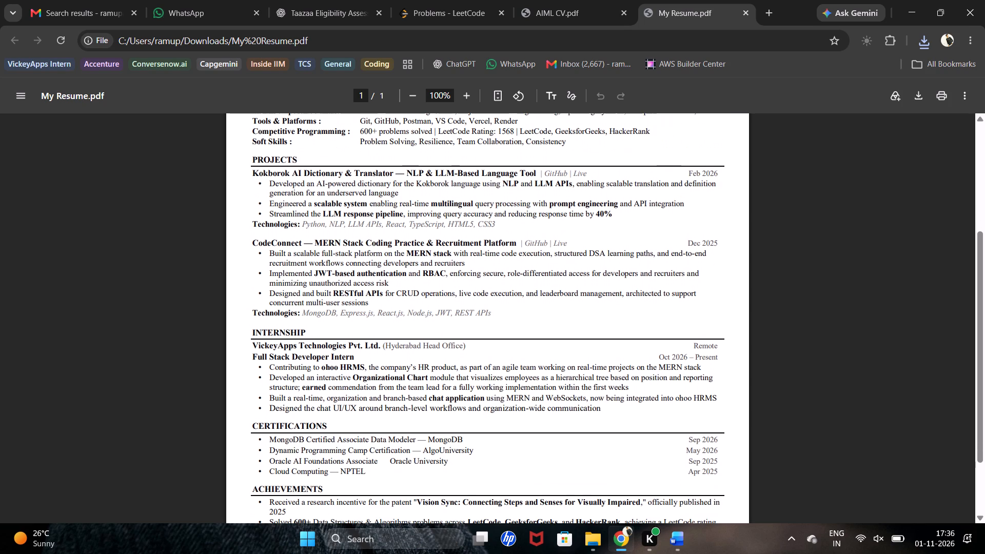
{"action": "scroll", "coordinate": [715, 300], "scroll_direction": "down", "scroll_amount": 5}
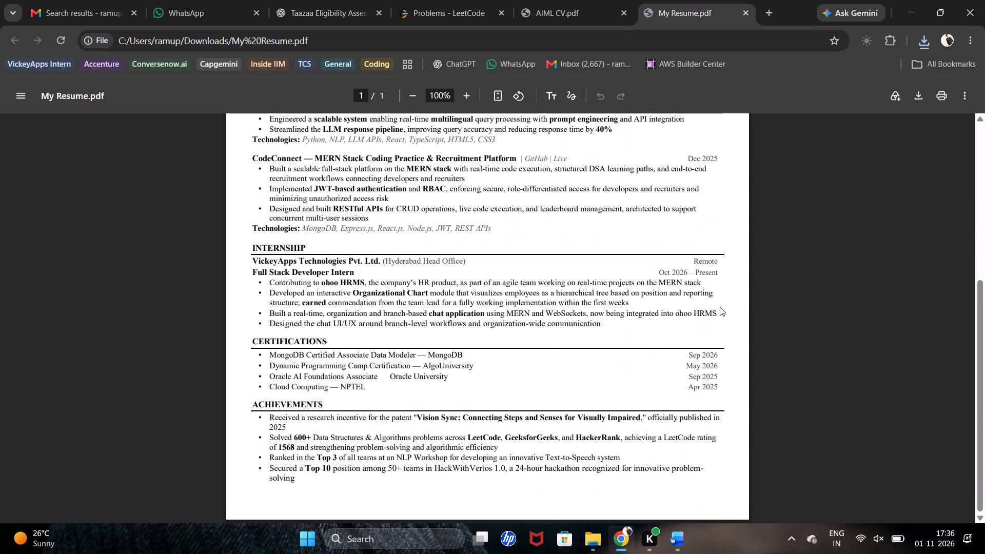
{"action": "scroll", "coordinate": [720, 307], "scroll_direction": "up", "scroll_amount": 4}
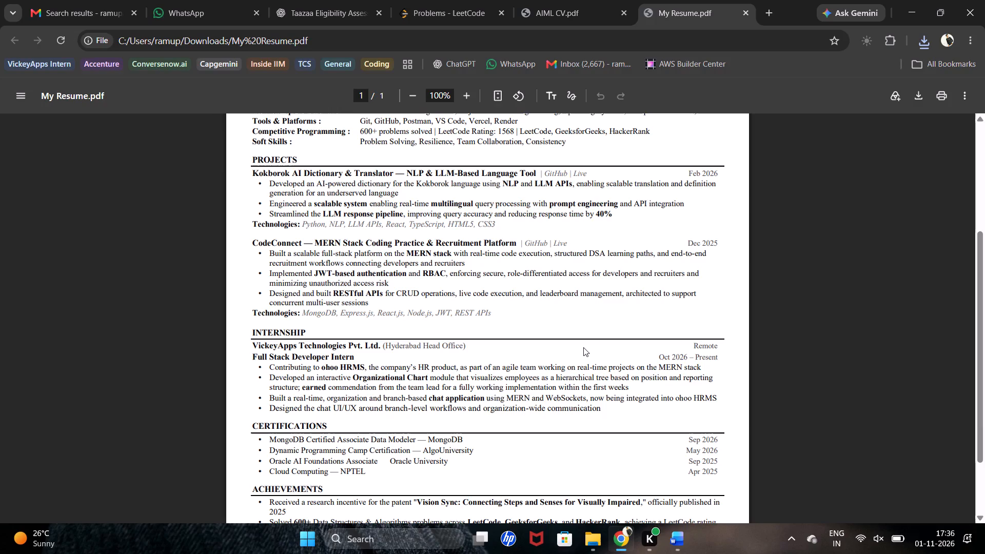
Review the projects, technical skills and education sections of the My Resume PDF, working back up to the header.
{"action": "scroll", "coordinate": [583, 347], "scroll_direction": "up", "scroll_amount": 3}
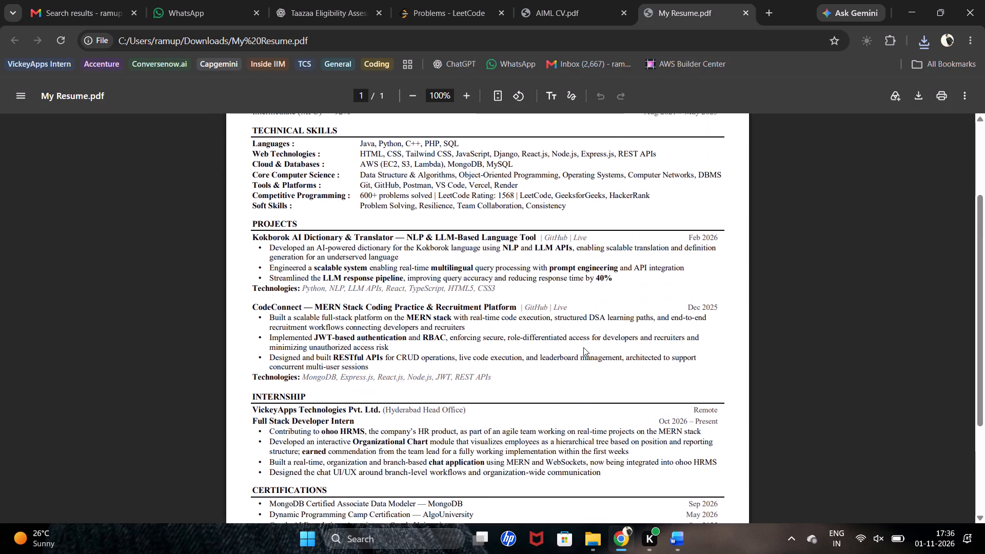
{"action": "scroll", "coordinate": [583, 347], "scroll_direction": "up", "scroll_amount": 8}
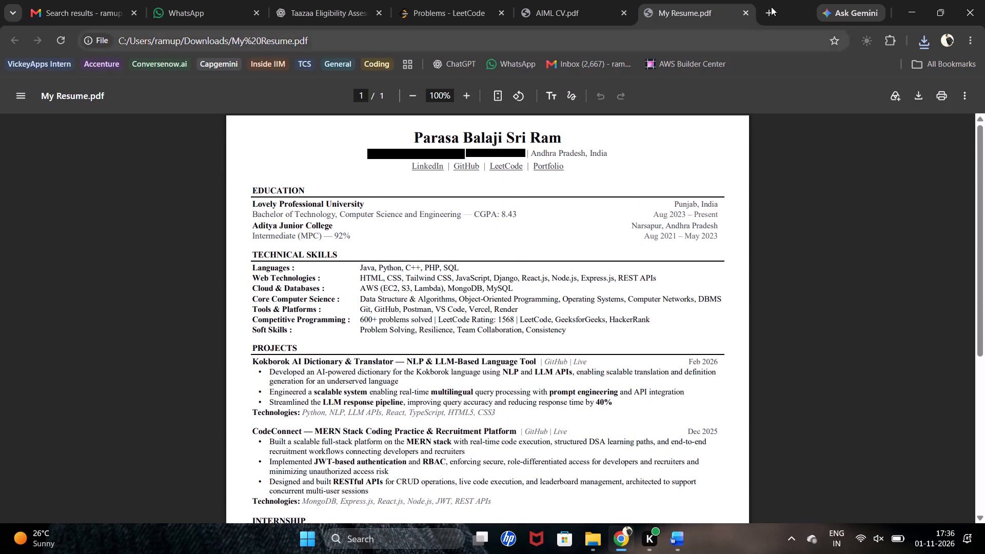
Open enhancv.com in the tab that holds the AIML CV PDF.
{"action": "left_click", "coordinate": [617, 15]}
{"action": "left_click", "coordinate": [621, 41]}
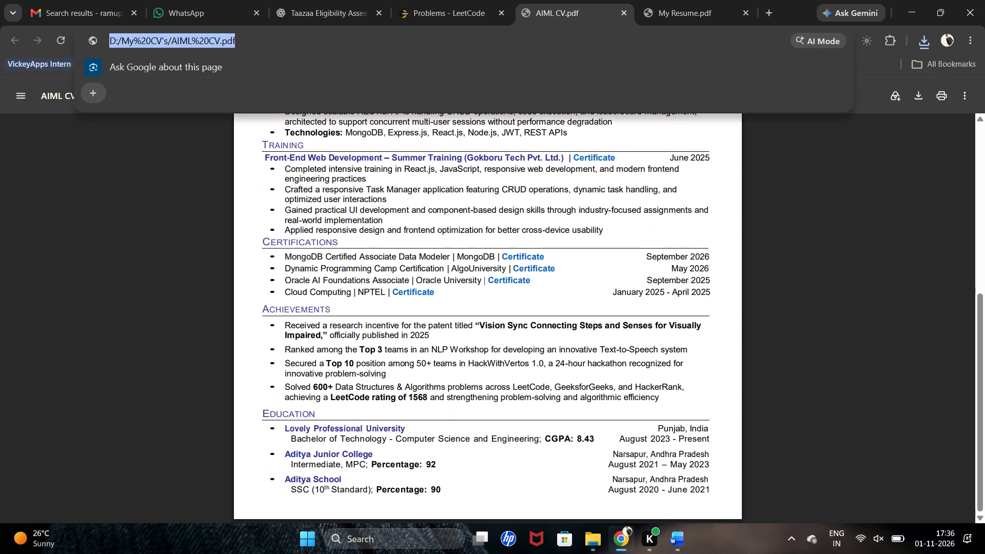
{"action": "key", "text": "e"}
{"action": "key", "text": "Return"}
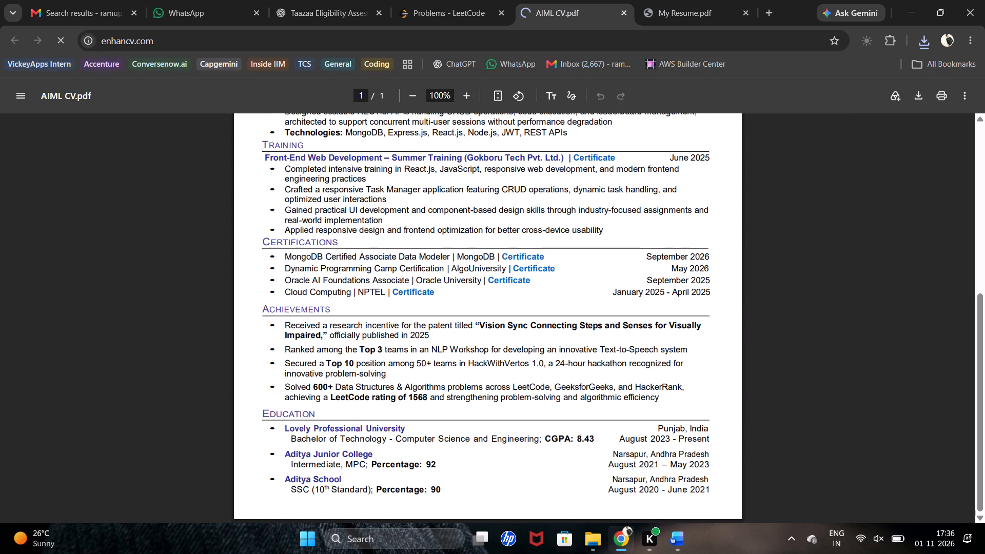
Close the LeetCode Problems tab.
{"action": "left_click", "coordinate": [458, 0]}
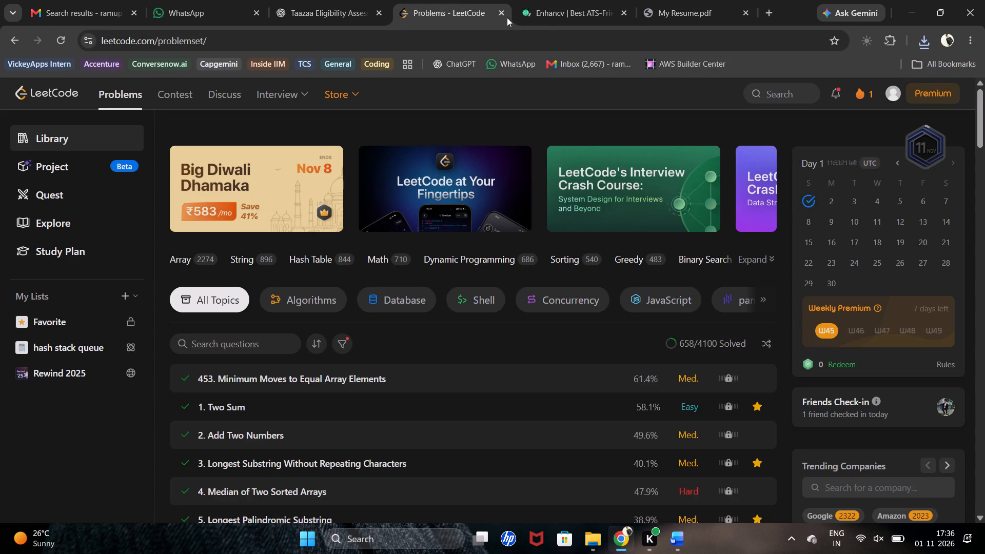
{"action": "left_click", "coordinate": [507, 17]}
{"action": "left_click", "coordinate": [498, 7]}
{"action": "left_click", "coordinate": [502, 17]}
Open the Accenture Interview Preparation chat in ChatGPT in place of the Taazaa Eligibility Assessment chat.
{"action": "left_click", "coordinate": [323, 9]}
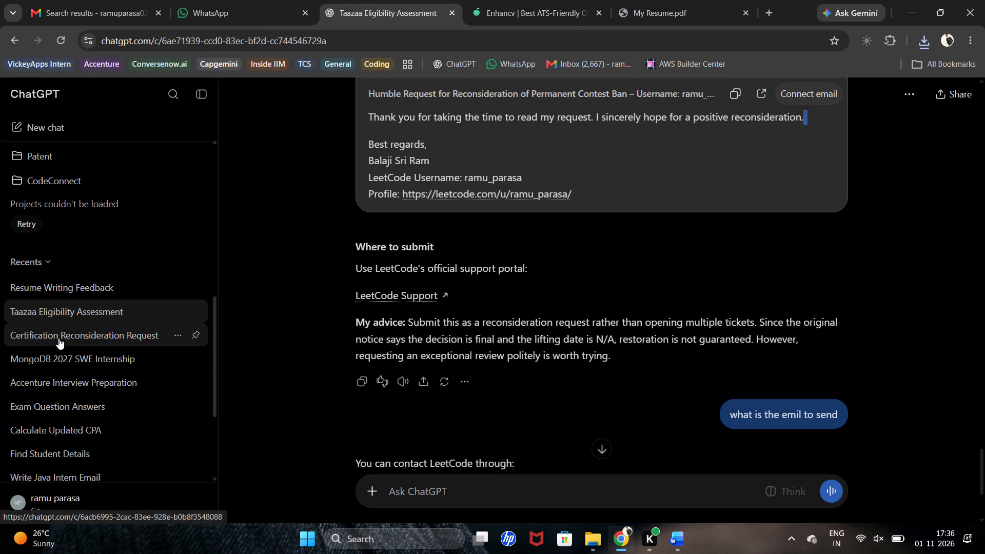
{"action": "left_click", "coordinate": [69, 374]}
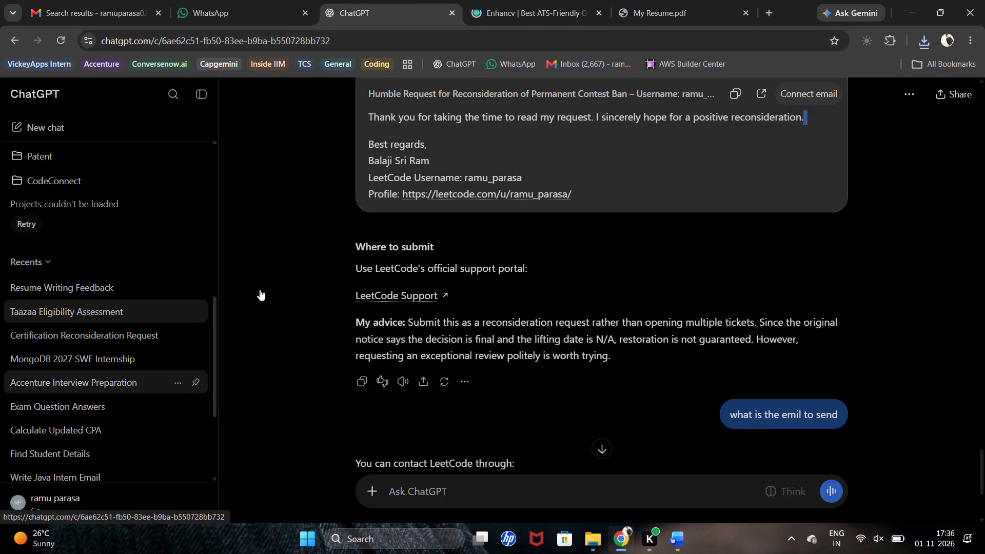
{"action": "scroll", "coordinate": [85, 190], "scroll_direction": "up", "scroll_amount": 3}
Move the My Resume PDF tab ahead of the Enhancv tab.
{"action": "left_click", "coordinate": [691, 0]}
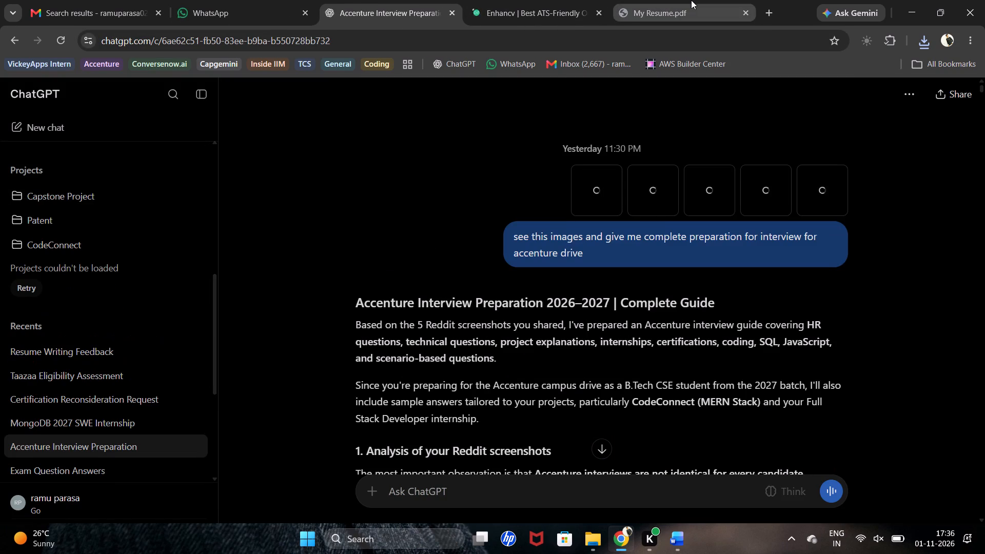
{"action": "left_click_drag", "start_coordinate": [684, 0], "coordinate": [599, 0]}
{"action": "left_click", "coordinate": [410, 0]}
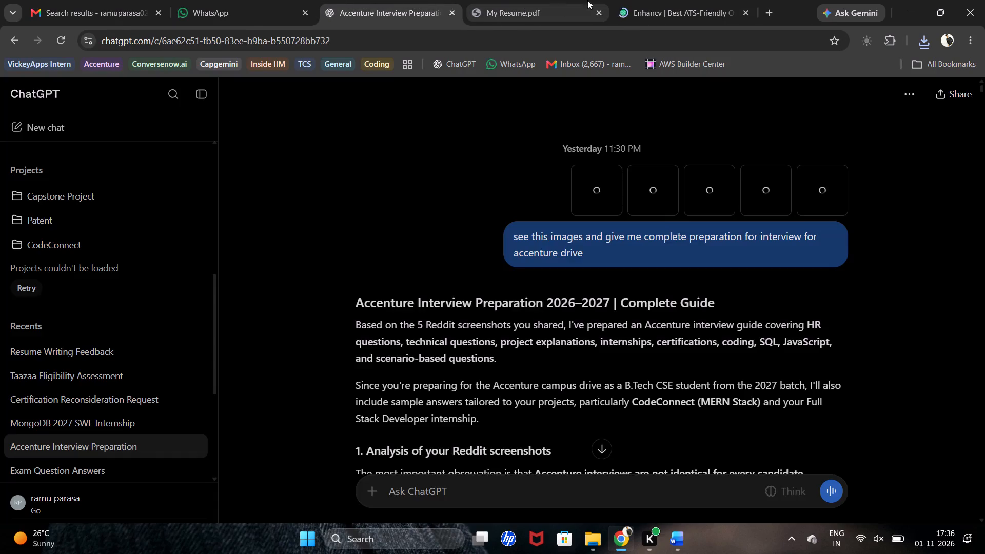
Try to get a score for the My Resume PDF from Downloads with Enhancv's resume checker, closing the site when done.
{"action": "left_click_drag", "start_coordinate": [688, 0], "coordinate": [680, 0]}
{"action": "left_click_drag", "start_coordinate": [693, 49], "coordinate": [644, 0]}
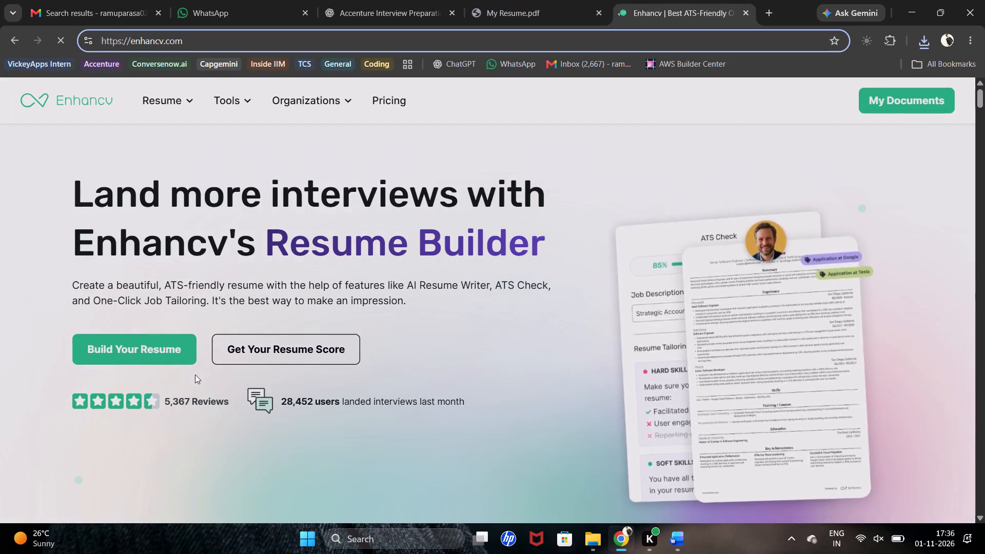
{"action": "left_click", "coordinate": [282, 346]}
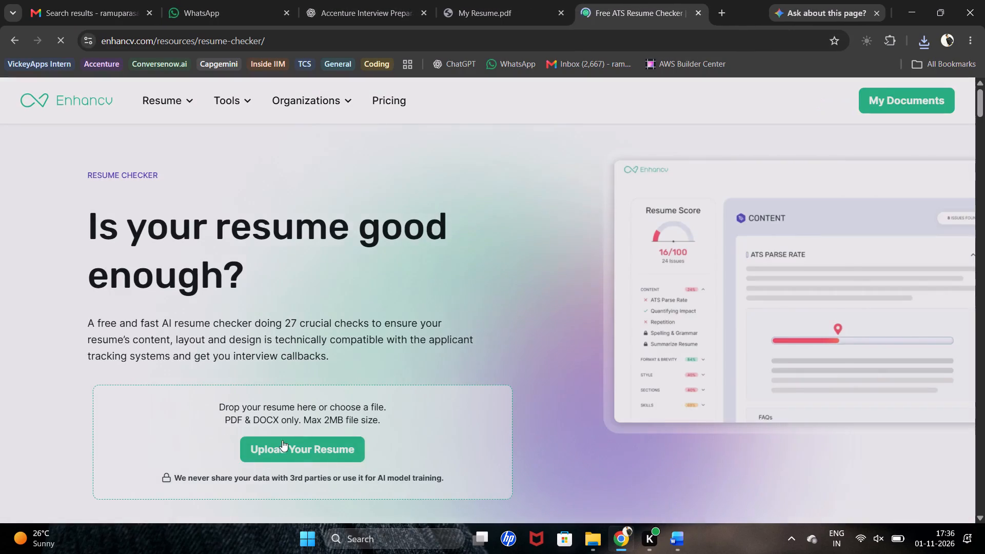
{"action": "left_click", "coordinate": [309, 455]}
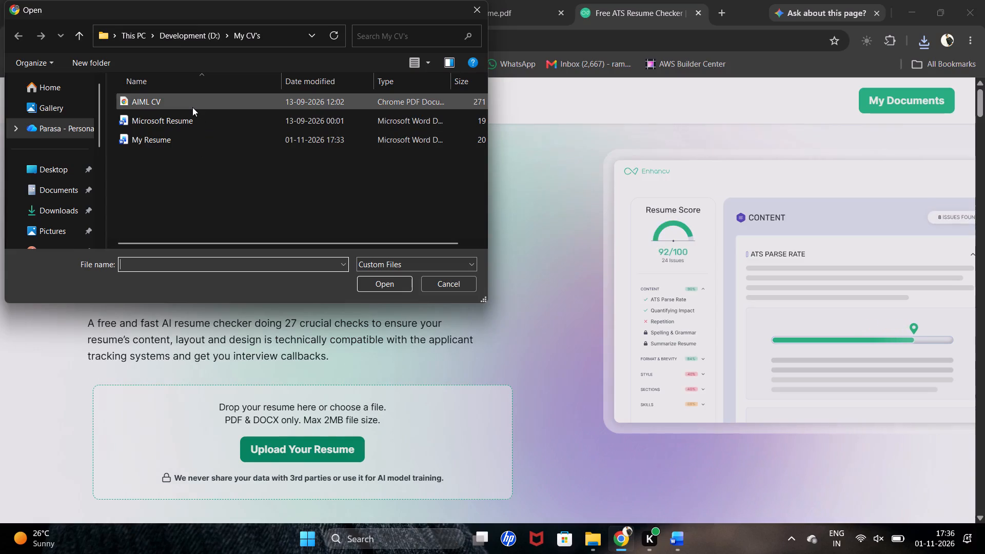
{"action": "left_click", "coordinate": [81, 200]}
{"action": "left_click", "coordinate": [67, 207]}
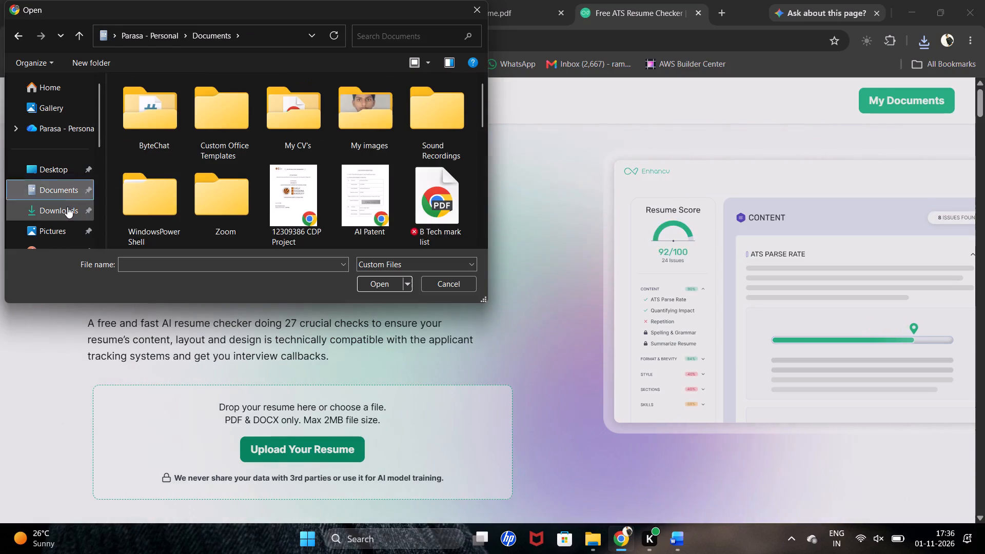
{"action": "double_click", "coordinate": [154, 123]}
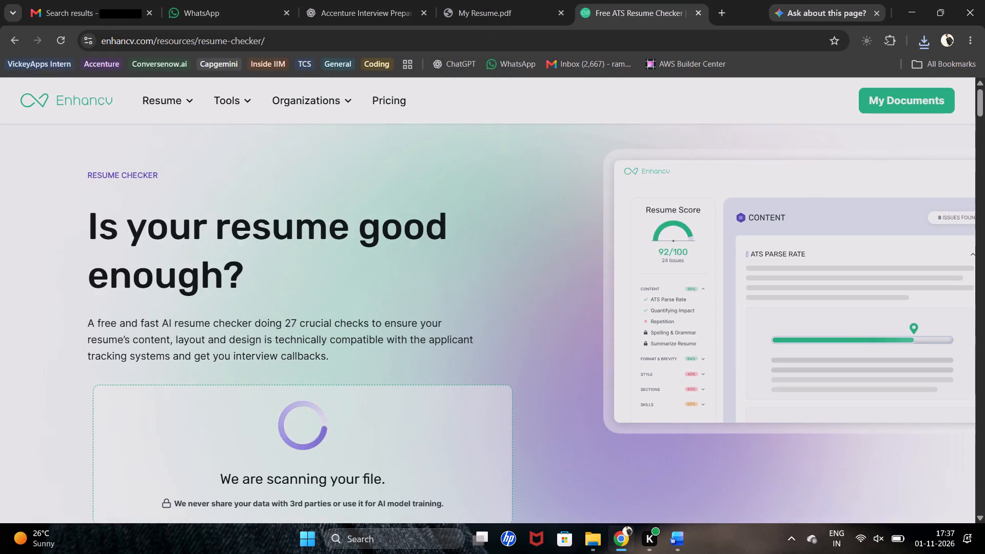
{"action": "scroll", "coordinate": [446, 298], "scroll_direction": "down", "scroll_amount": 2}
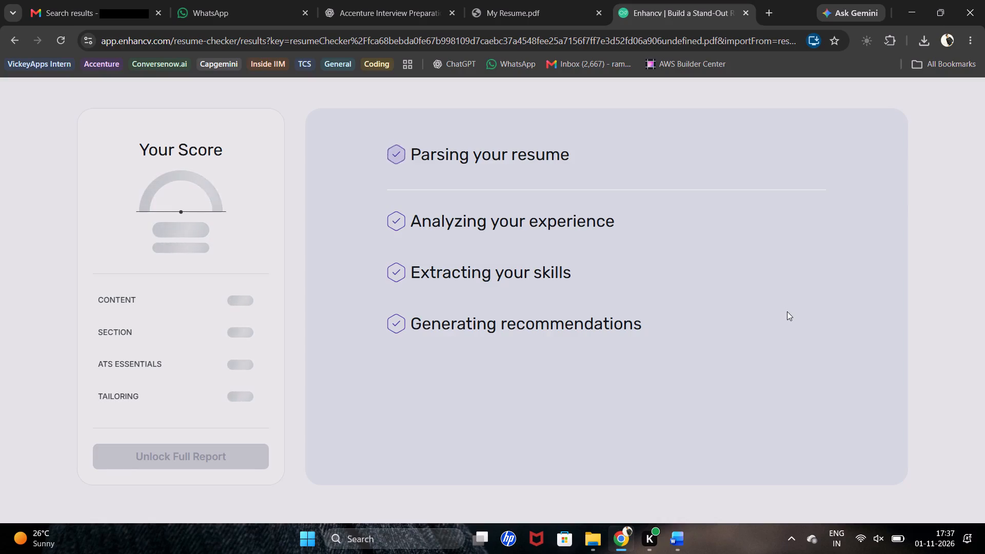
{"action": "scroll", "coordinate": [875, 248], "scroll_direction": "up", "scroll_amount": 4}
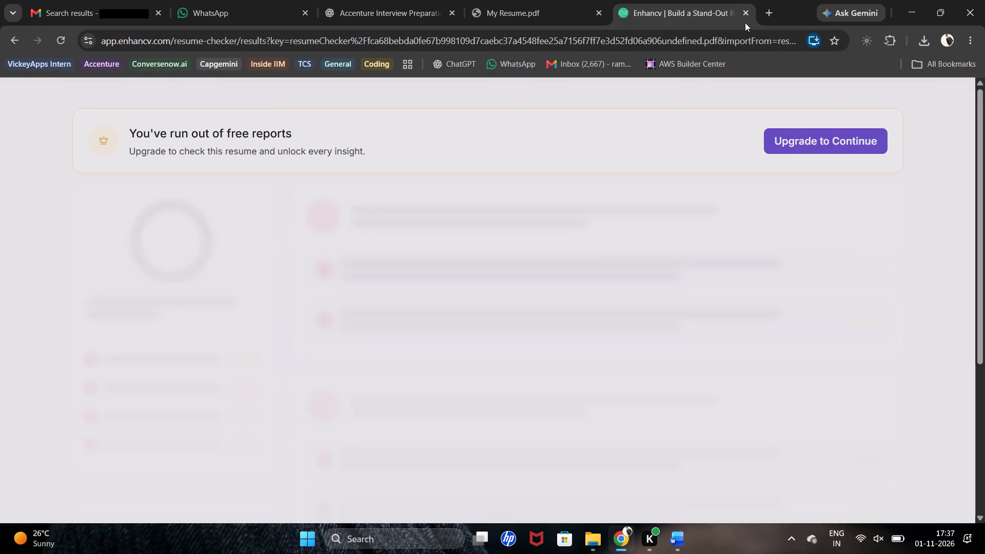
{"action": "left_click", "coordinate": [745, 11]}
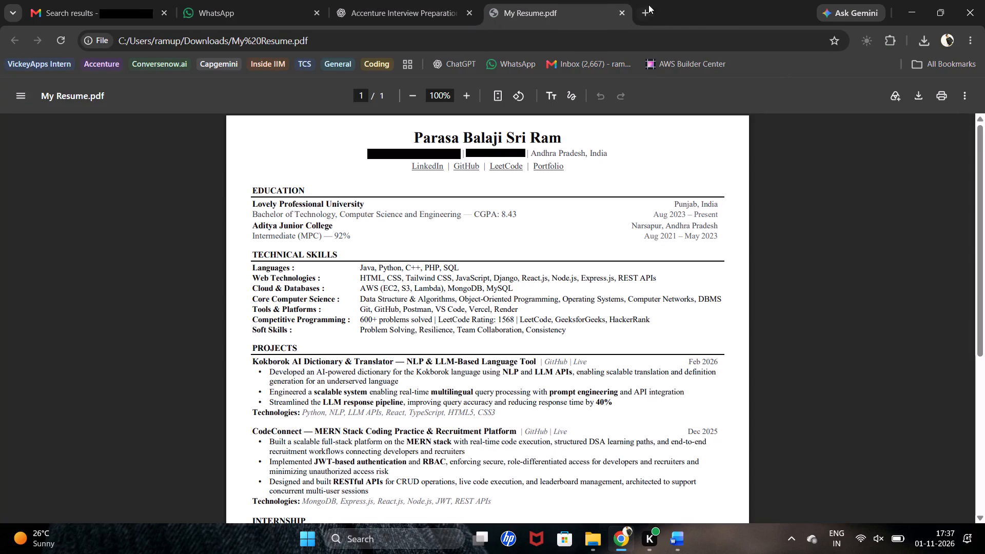
Open resumeworded.com in a new tab and upload the My Resume PDF from Downloads for a free review.
{"action": "left_click", "coordinate": [648, 0]}
{"action": "type", "text": "res"}
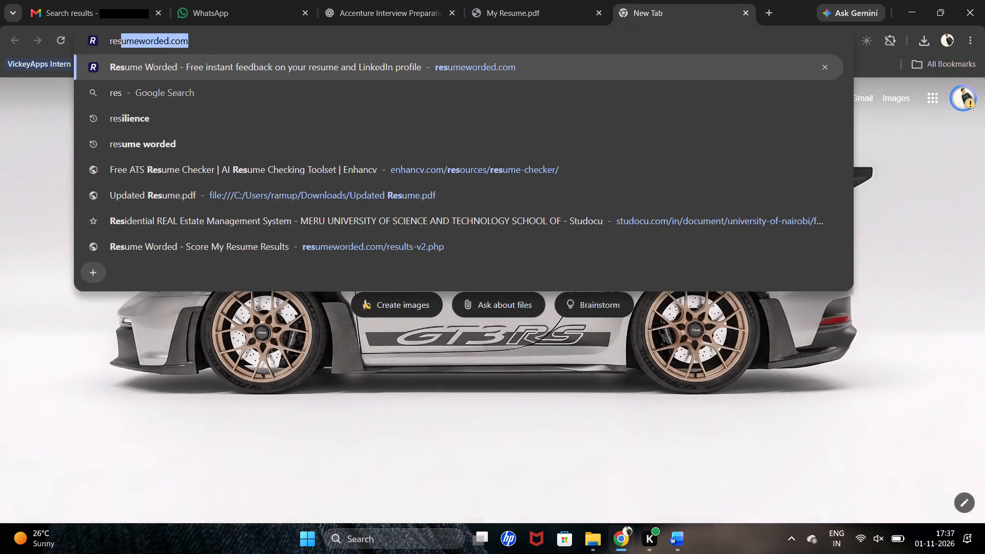
{"action": "key", "text": "Return"}
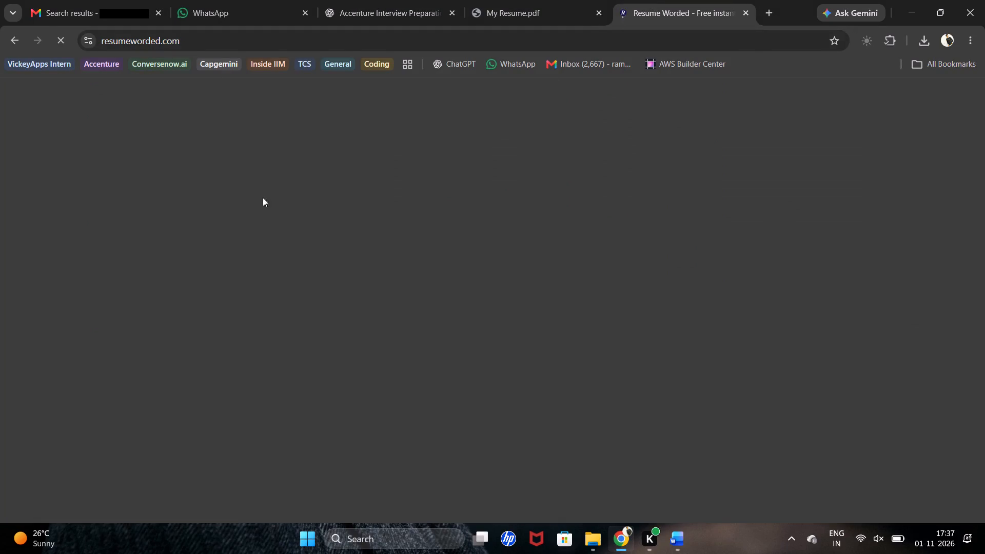
{"action": "left_click", "coordinate": [220, 519]}
{"action": "left_click", "coordinate": [273, 458]}
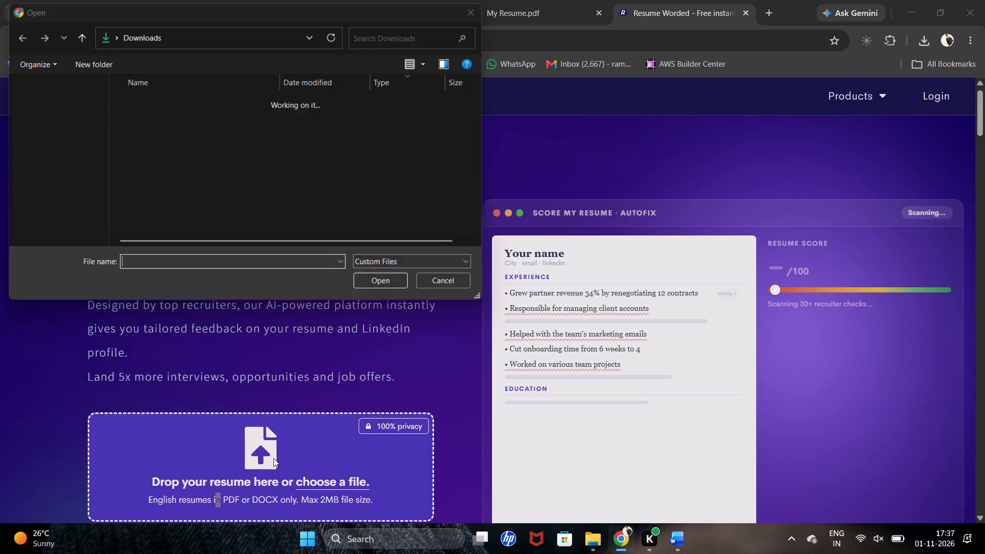
{"action": "double_click", "coordinate": [193, 112]}
Choose Entry-level as the career level for the Resume Worded review.
{"action": "scroll", "coordinate": [551, 280], "scroll_direction": "down", "scroll_amount": 3}
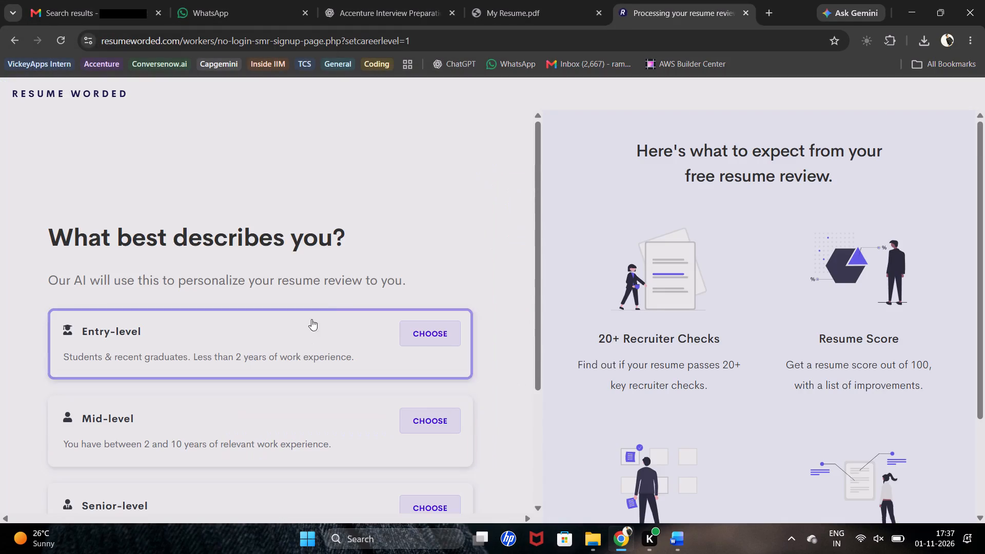
{"action": "left_click", "coordinate": [379, 323]}
{"action": "scroll", "coordinate": [379, 330], "scroll_direction": "down", "scroll_amount": 5}
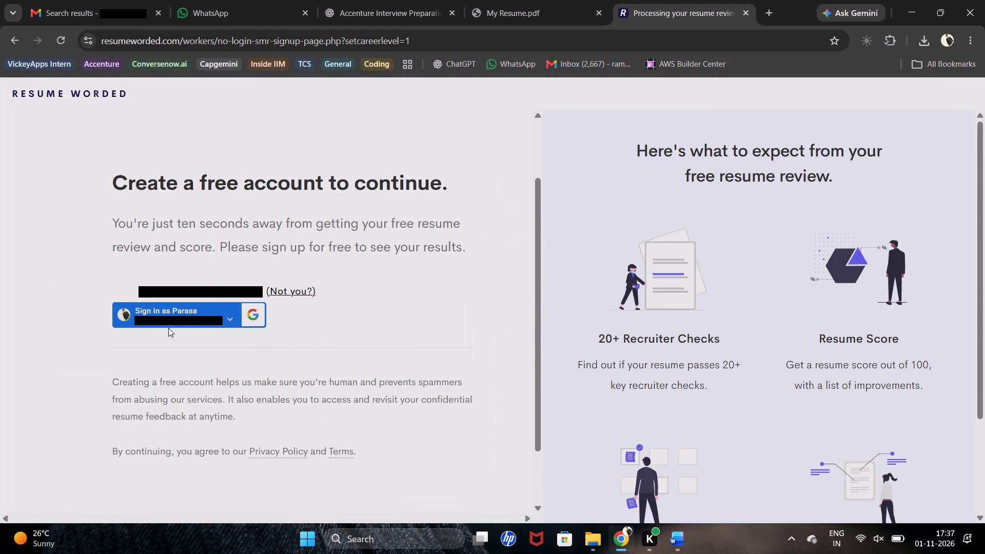
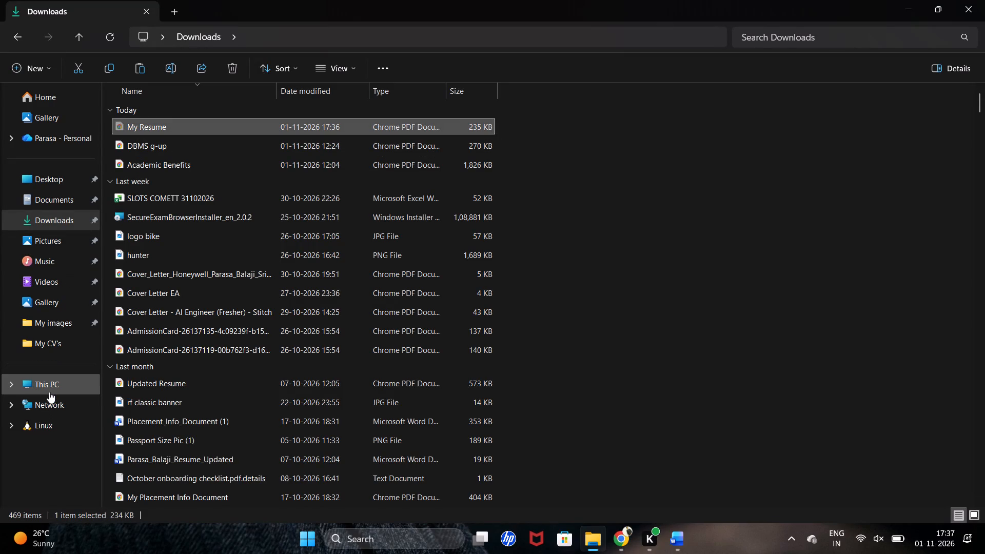
Move the My Resume PDF from Downloads into the My CV's folder on the Development (D:) drive.
{"action": "left_click", "coordinate": [49, 388]}
{"action": "double_click", "coordinate": [302, 107]}
{"action": "left_click", "coordinate": [265, 262]}
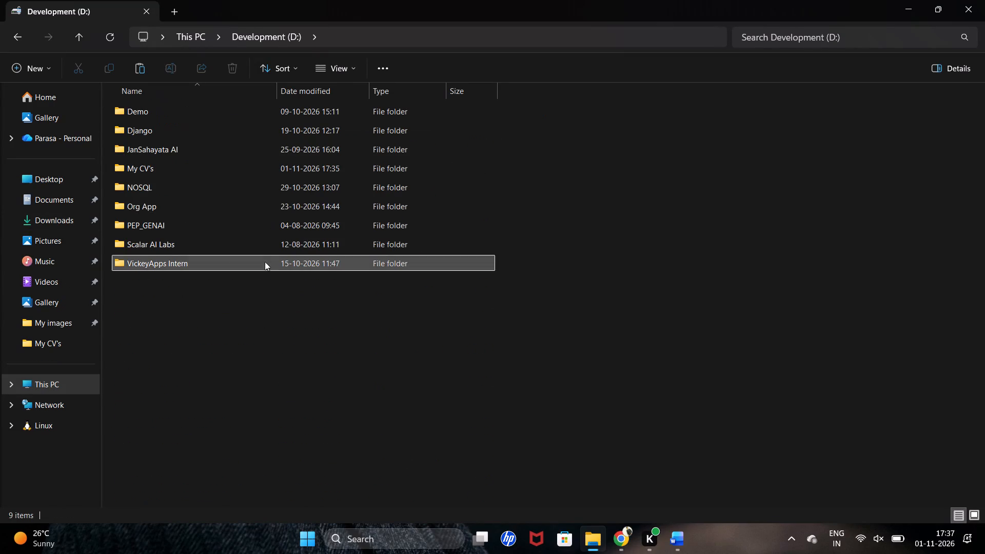
{"action": "double_click", "coordinate": [191, 161]}
{"action": "left_click", "coordinate": [188, 273]}
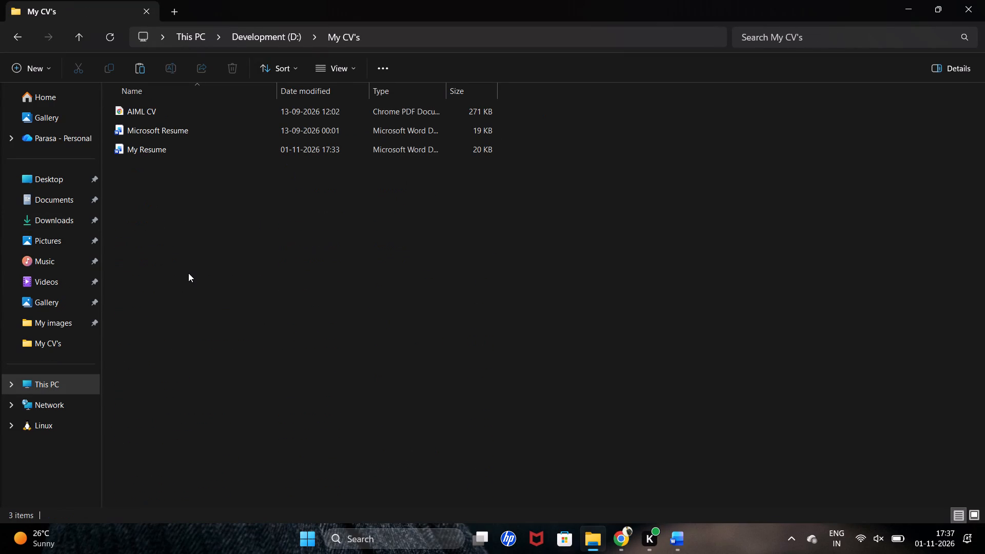
{"action": "key", "text": "ctrl+v"}
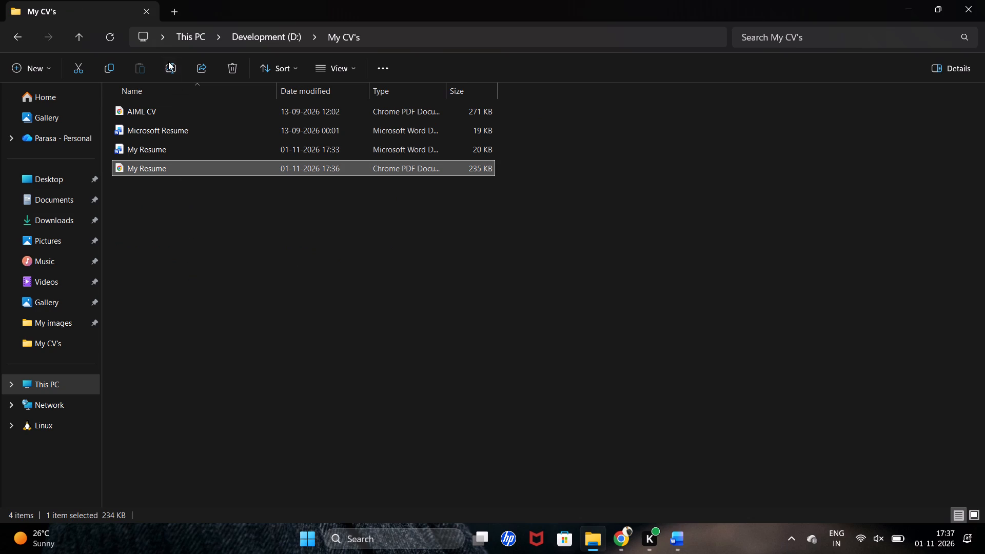
Rename the moved My Resume PDF as Updated Resume and close the file window.
{"action": "left_click", "coordinate": [168, 62]}
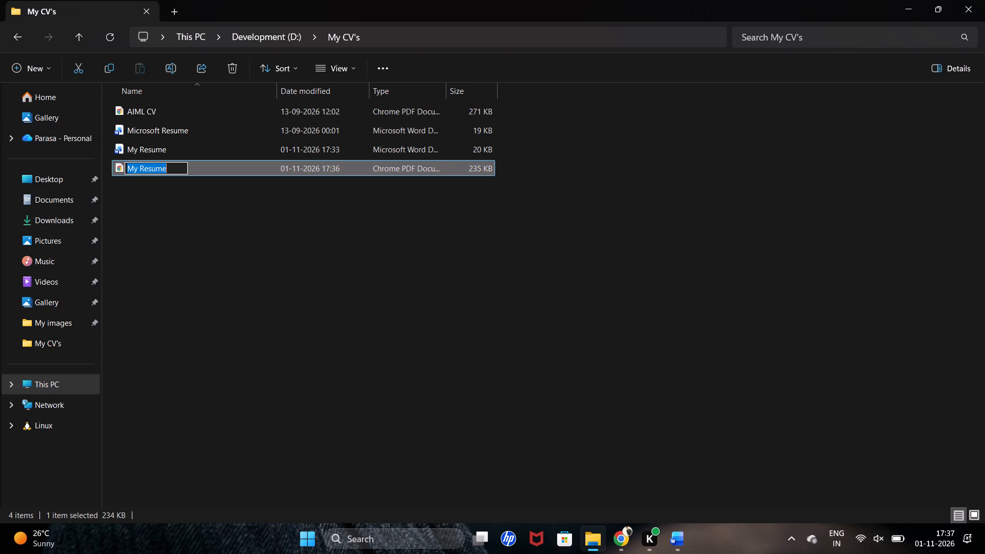
{"action": "left_click", "coordinate": [136, 159]}
{"action": "left_click", "coordinate": [128, 174]}
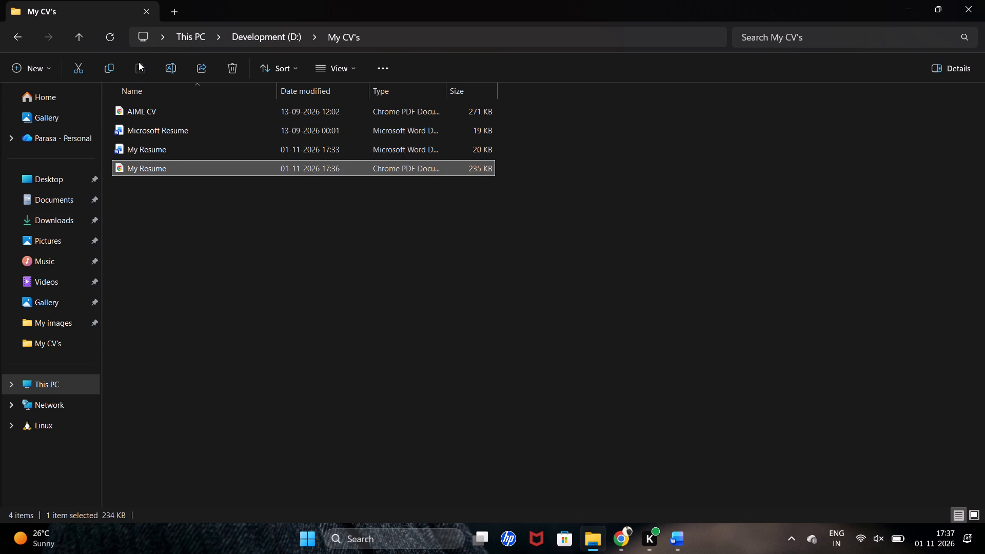
{"action": "left_click", "coordinate": [166, 69]}
{"action": "left_click", "coordinate": [139, 165]}
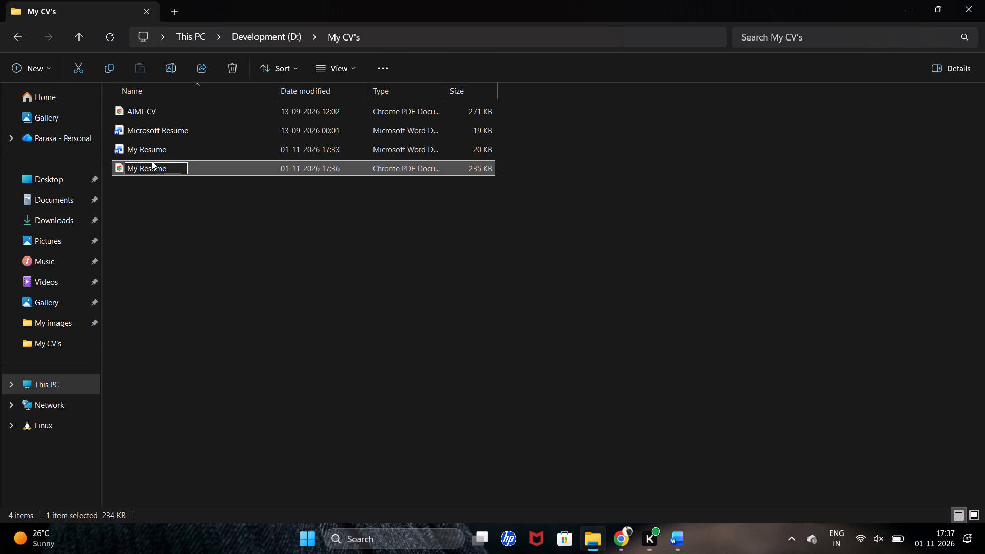
{"action": "key", "text": "BackSpace"}
{"action": "key", "text": "BackSpace"}
{"action": "key", "text": "BackSpace"}
{"action": "type", "text": "Updated"}
{"action": "key", "text": "space"}
{"action": "key", "text": "Return"}
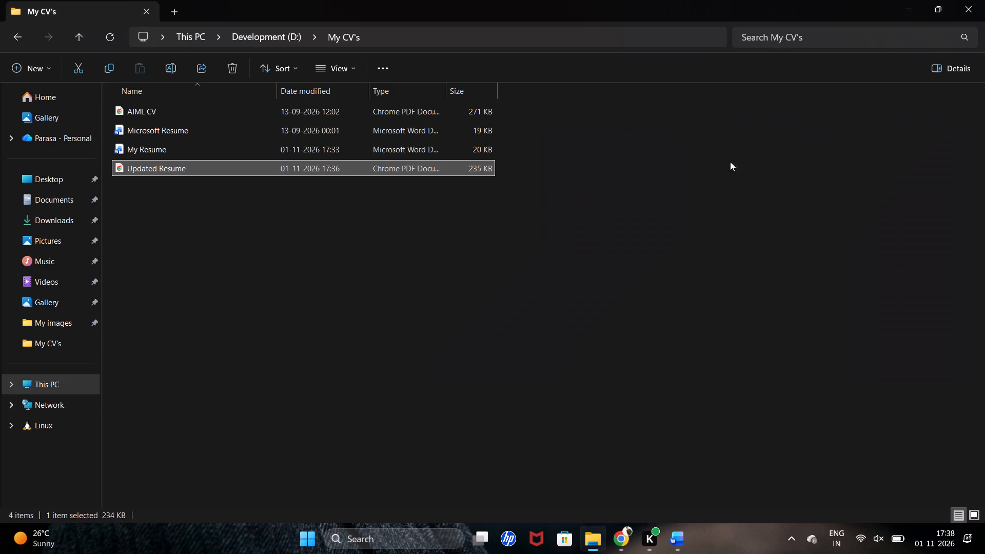
{"action": "left_click", "coordinate": [963, 2]}
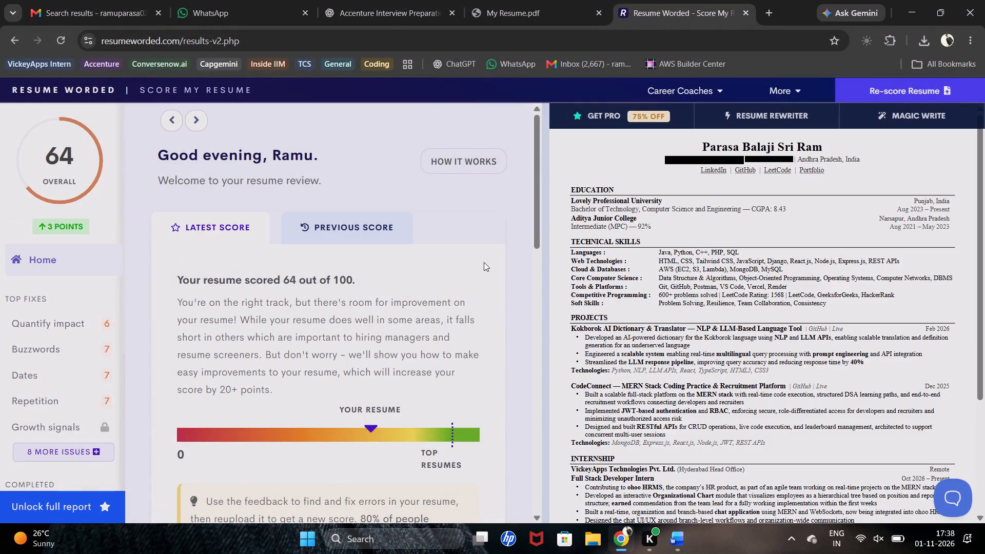
Examine the previous score and the last five uploads' score chart, including its newest point, in the Resume Worded review.
{"action": "scroll", "coordinate": [282, 338], "scroll_direction": "down", "scroll_amount": 1}
{"action": "left_click", "coordinate": [373, 202]}
{"action": "scroll", "coordinate": [351, 323], "scroll_direction": "down", "scroll_amount": 2}
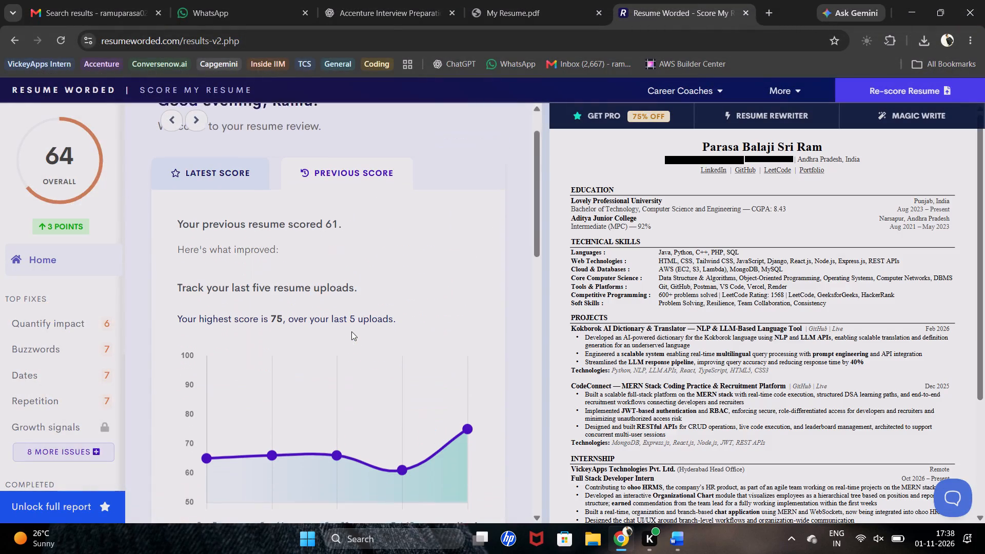
{"action": "scroll", "coordinate": [351, 331], "scroll_direction": "down", "scroll_amount": 1}
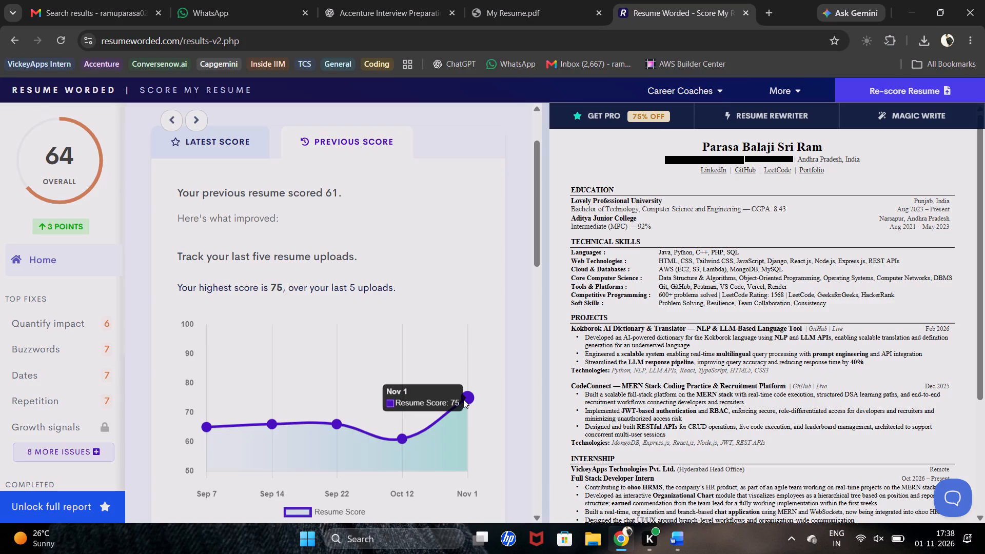
{"action": "left_click", "coordinate": [463, 399]}
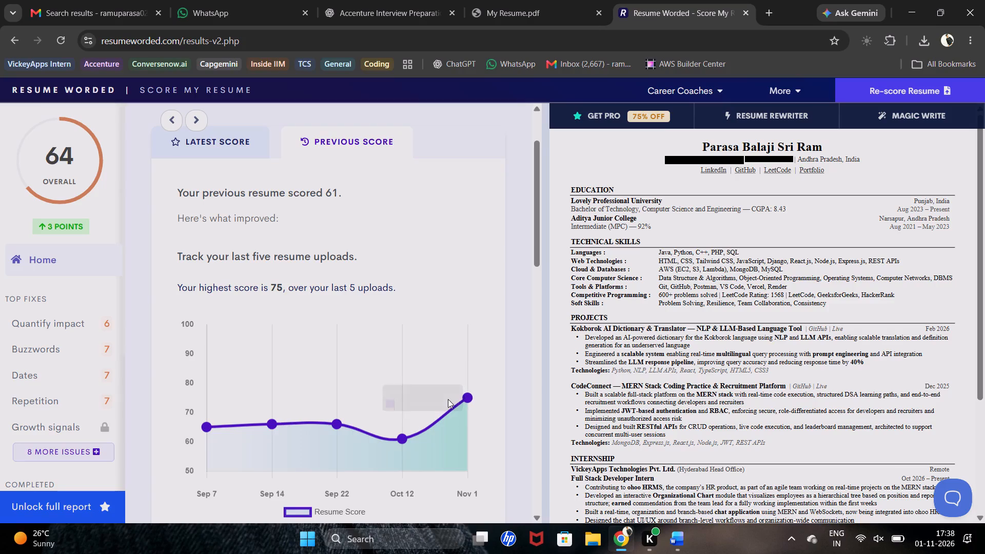
{"action": "left_click", "coordinate": [467, 399]}
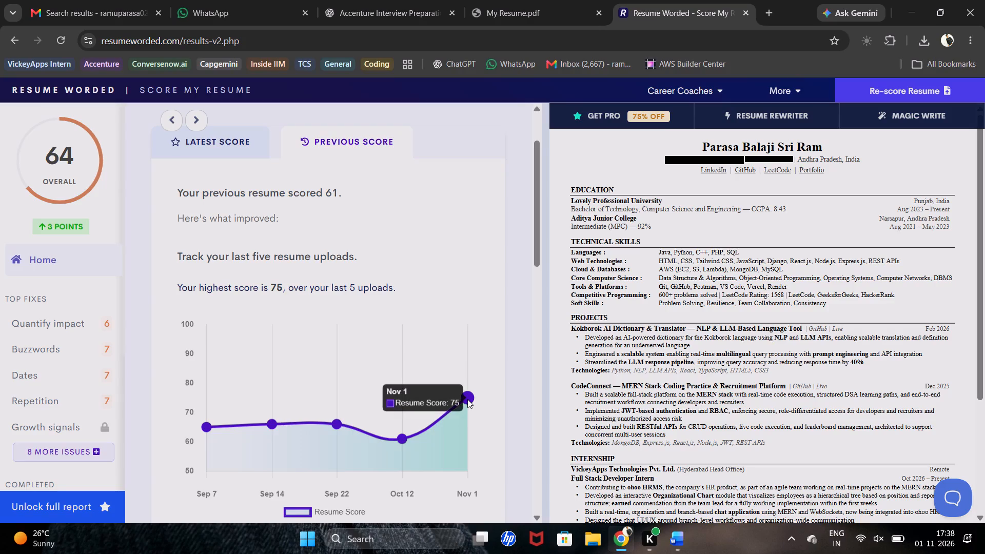
{"action": "left_click", "coordinate": [467, 399]}
{"action": "scroll", "coordinate": [467, 399], "scroll_direction": "down", "scroll_amount": 1}
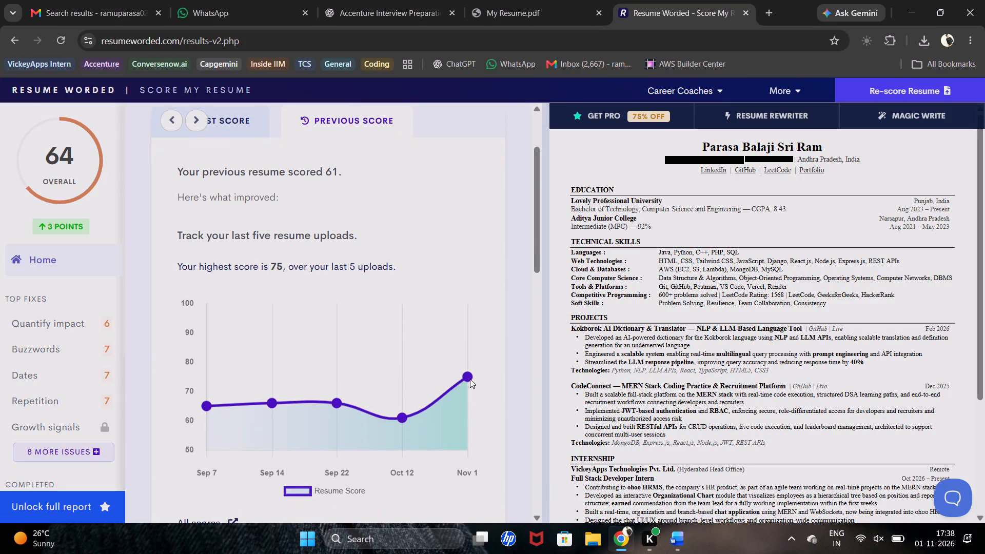
{"action": "scroll", "coordinate": [387, 417], "scroll_direction": "down", "scroll_amount": 3}
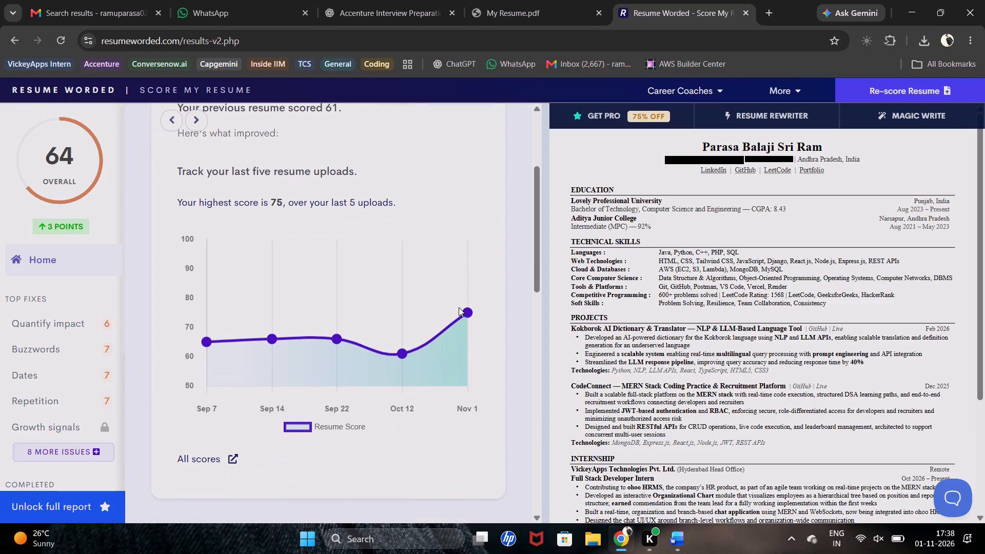
{"action": "left_click", "coordinate": [474, 312]}
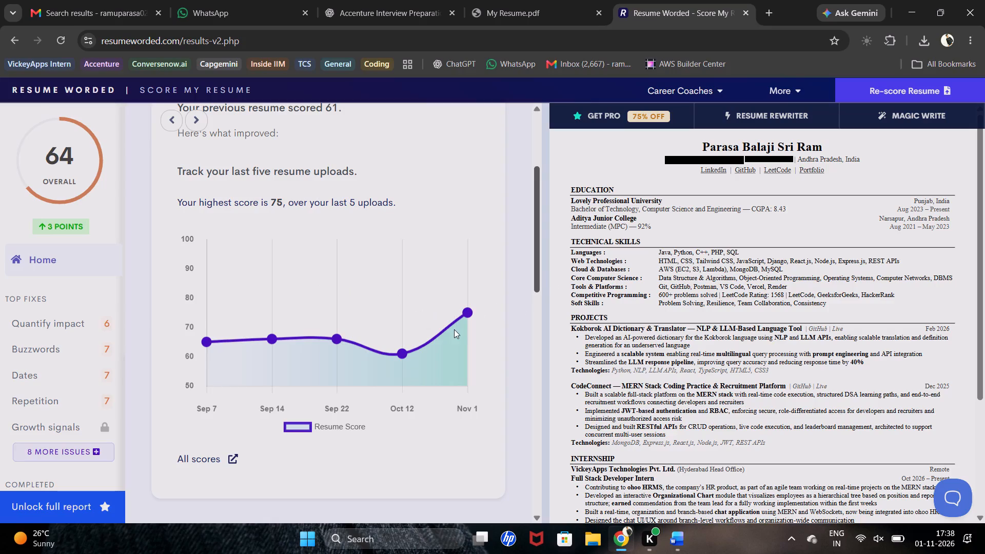
{"action": "scroll", "coordinate": [454, 329], "scroll_direction": "up", "scroll_amount": 11}
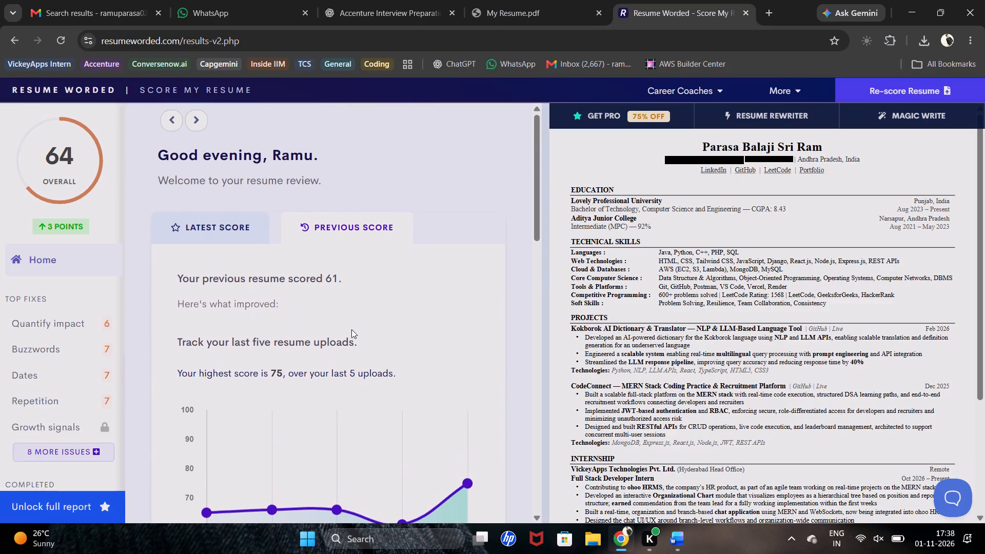
{"action": "scroll", "coordinate": [353, 343], "scroll_direction": "down", "scroll_amount": 7}
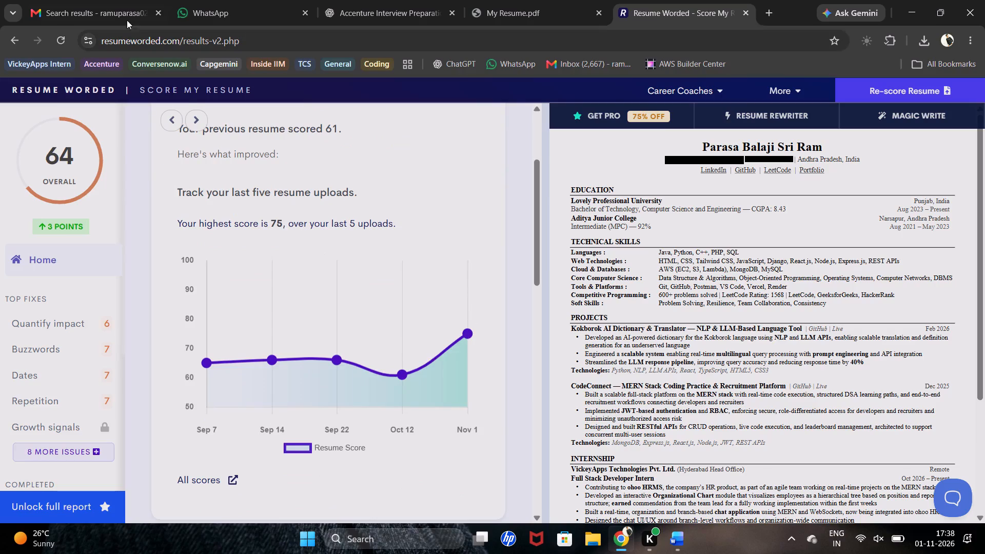
Reload the Resume Worded results and review the latest score feedback alongside the resume preview.
{"action": "left_click", "coordinate": [64, 40]}
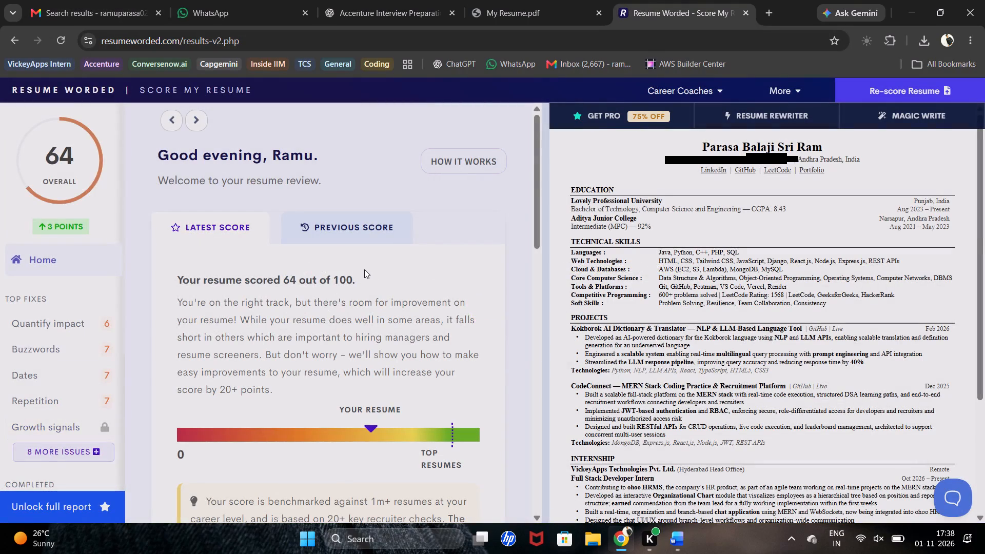
{"action": "scroll", "coordinate": [223, 275], "scroll_direction": "down", "scroll_amount": 4}
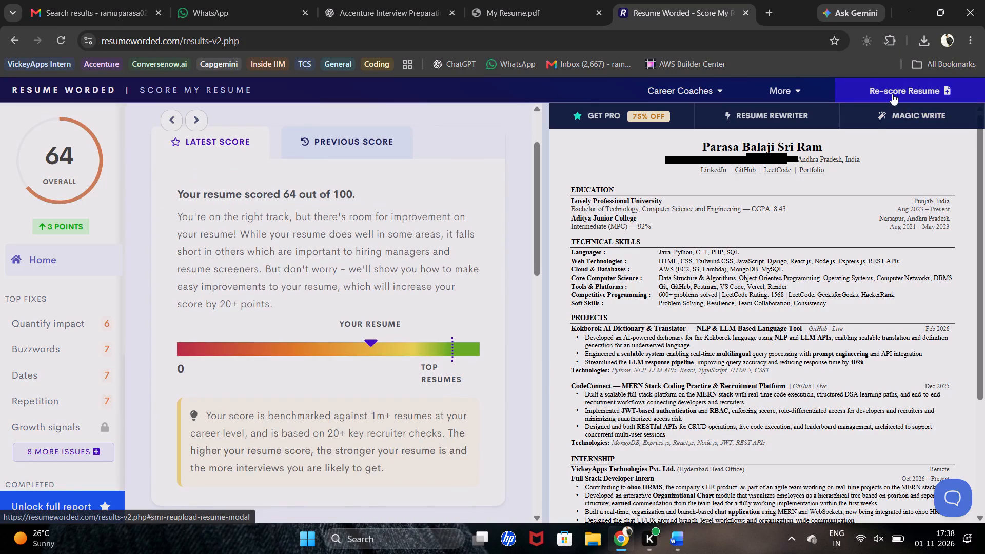
{"action": "scroll", "coordinate": [755, 226], "scroll_direction": "down", "scroll_amount": 10}
{"action": "scroll", "coordinate": [753, 248], "scroll_direction": "up", "scroll_amount": 7}
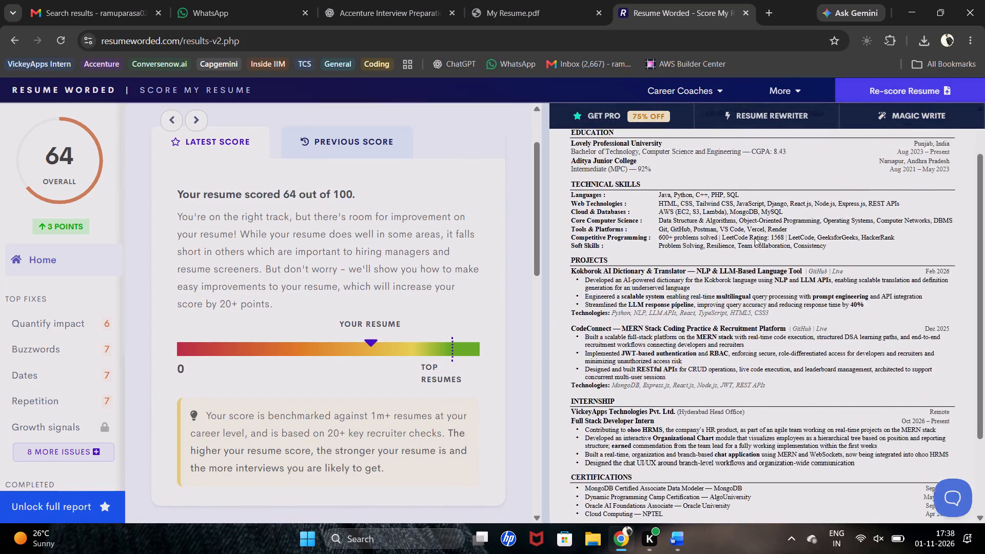
Re-score the resume by uploading the Updated Resume PDF from the My CV's folder, keeping the Entry-level career level.
{"action": "left_click", "coordinate": [955, 83]}
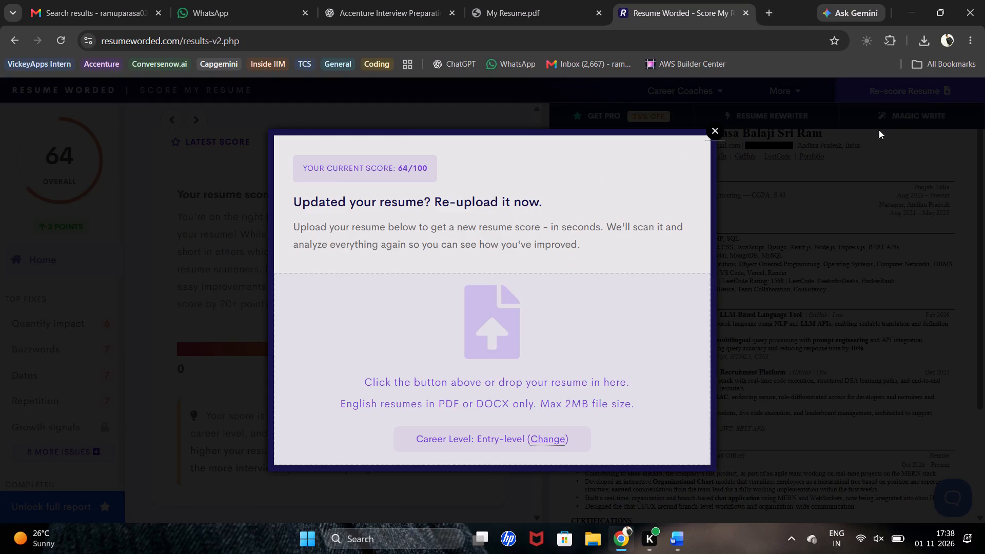
{"action": "left_click", "coordinate": [510, 311]}
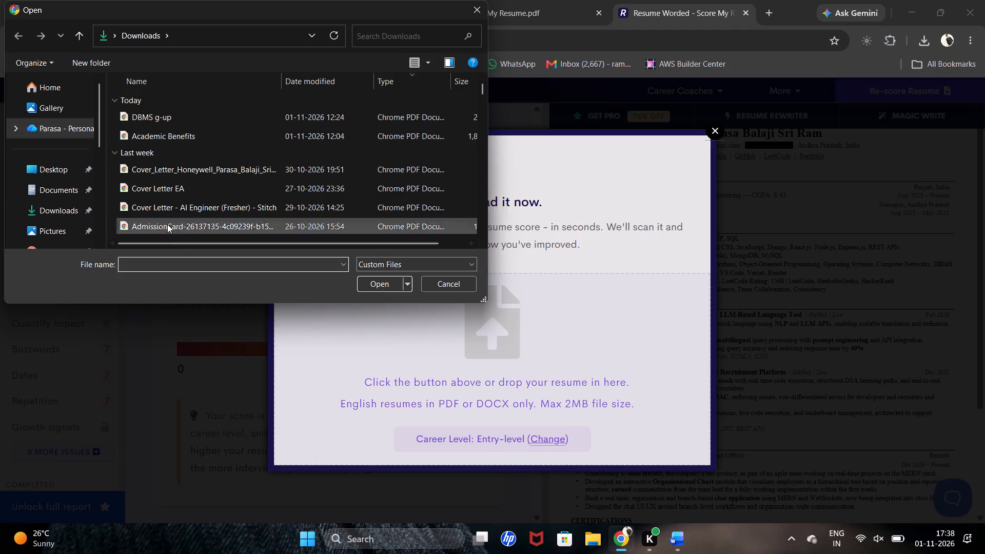
{"action": "scroll", "coordinate": [165, 144], "scroll_direction": "down", "scroll_amount": 7}
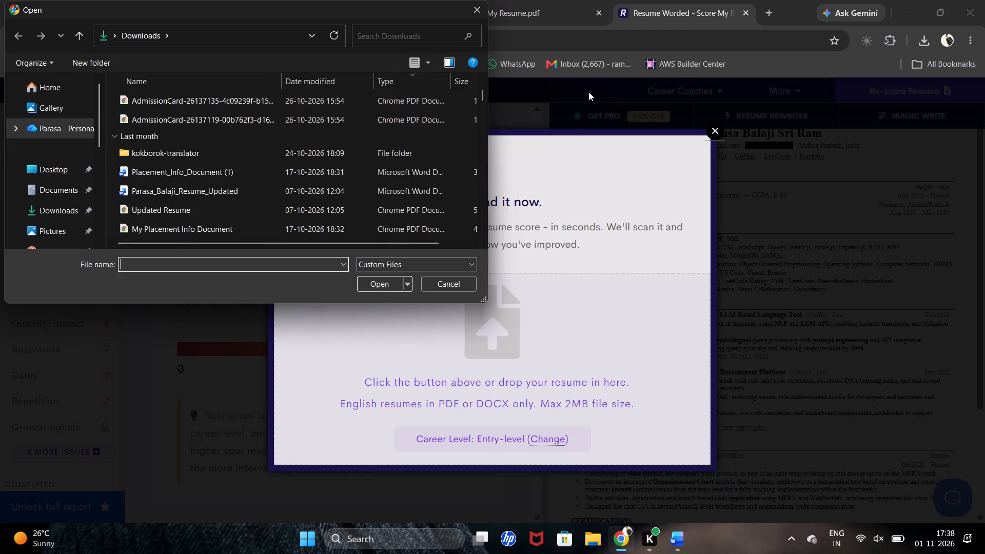
{"action": "left_click", "coordinate": [544, 0]}
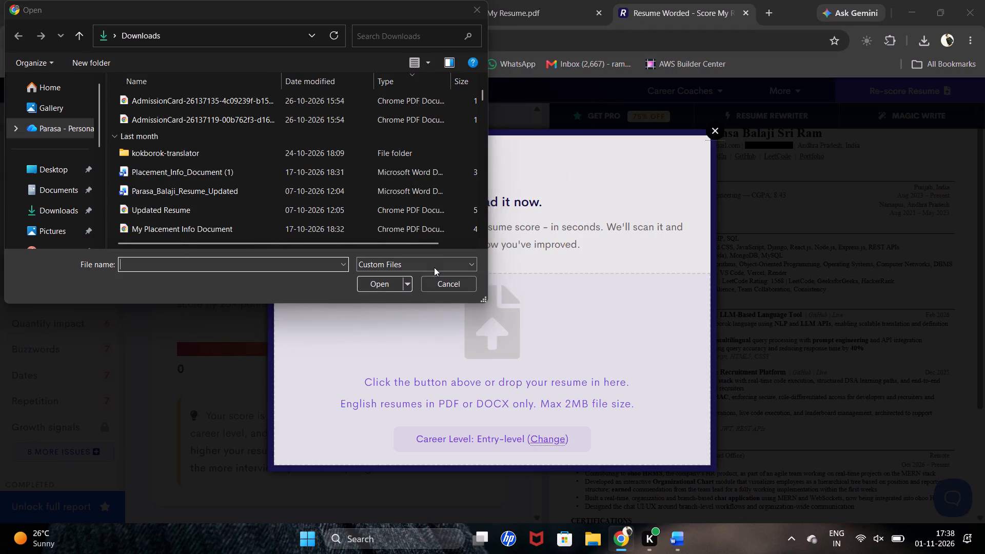
{"action": "scroll", "coordinate": [30, 217], "scroll_direction": "down", "scroll_amount": 4}
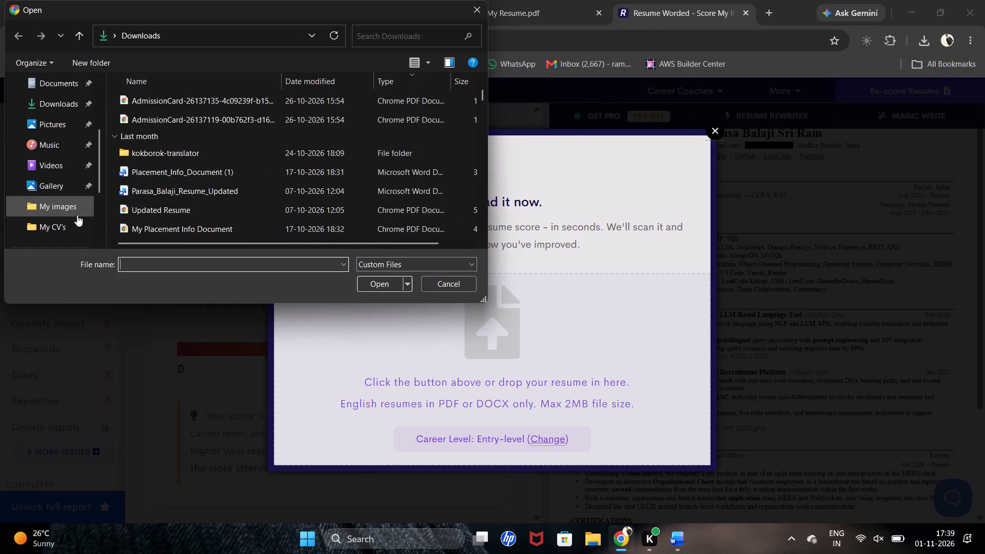
{"action": "left_click", "coordinate": [79, 217]}
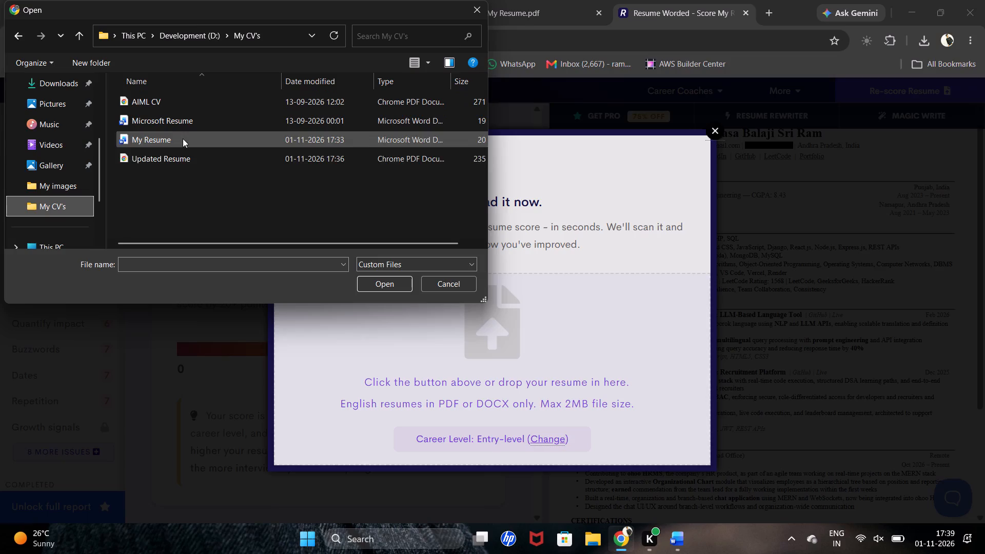
{"action": "double_click", "coordinate": [183, 162]}
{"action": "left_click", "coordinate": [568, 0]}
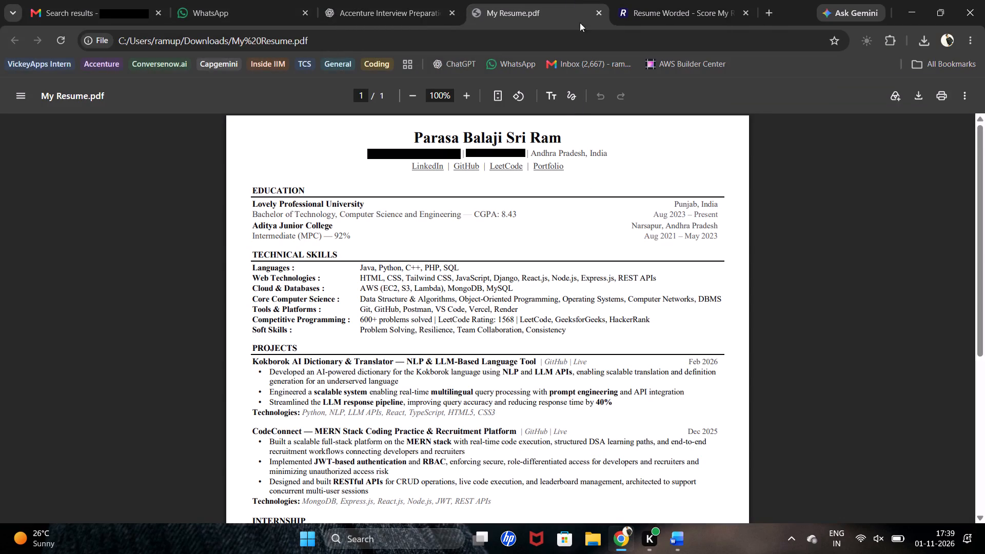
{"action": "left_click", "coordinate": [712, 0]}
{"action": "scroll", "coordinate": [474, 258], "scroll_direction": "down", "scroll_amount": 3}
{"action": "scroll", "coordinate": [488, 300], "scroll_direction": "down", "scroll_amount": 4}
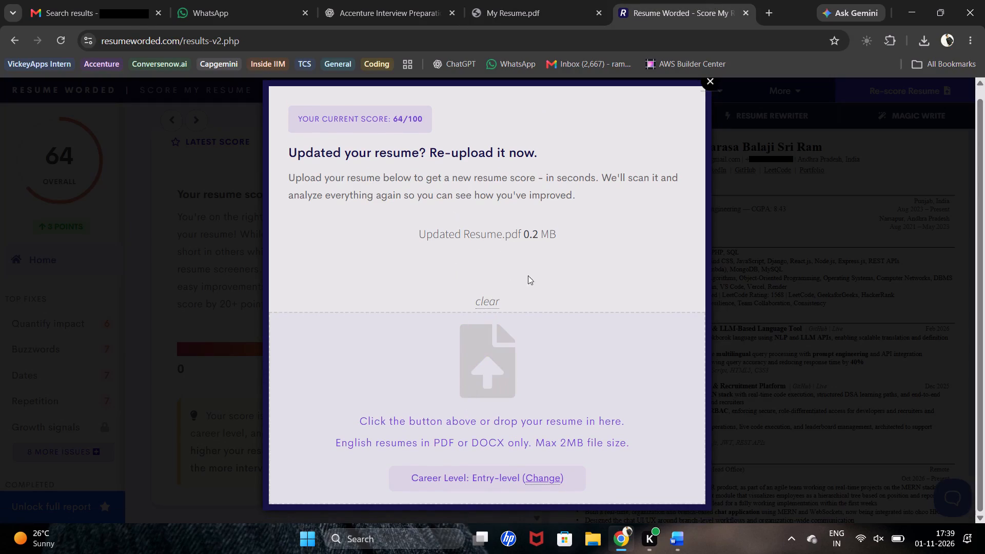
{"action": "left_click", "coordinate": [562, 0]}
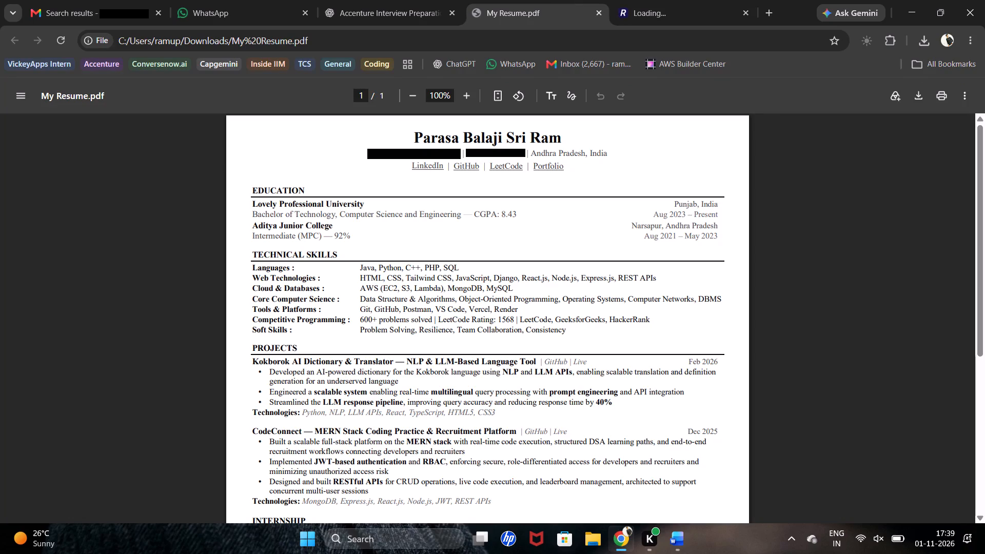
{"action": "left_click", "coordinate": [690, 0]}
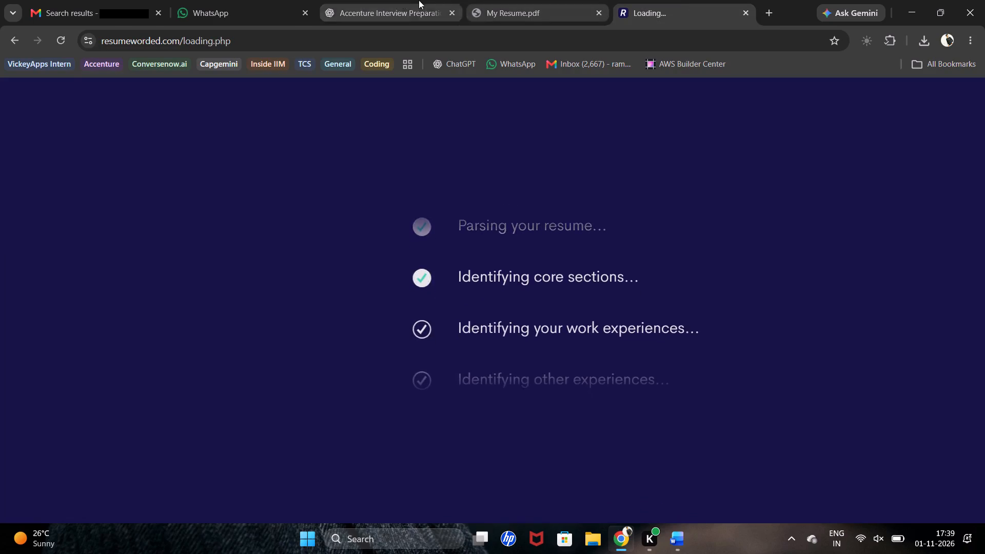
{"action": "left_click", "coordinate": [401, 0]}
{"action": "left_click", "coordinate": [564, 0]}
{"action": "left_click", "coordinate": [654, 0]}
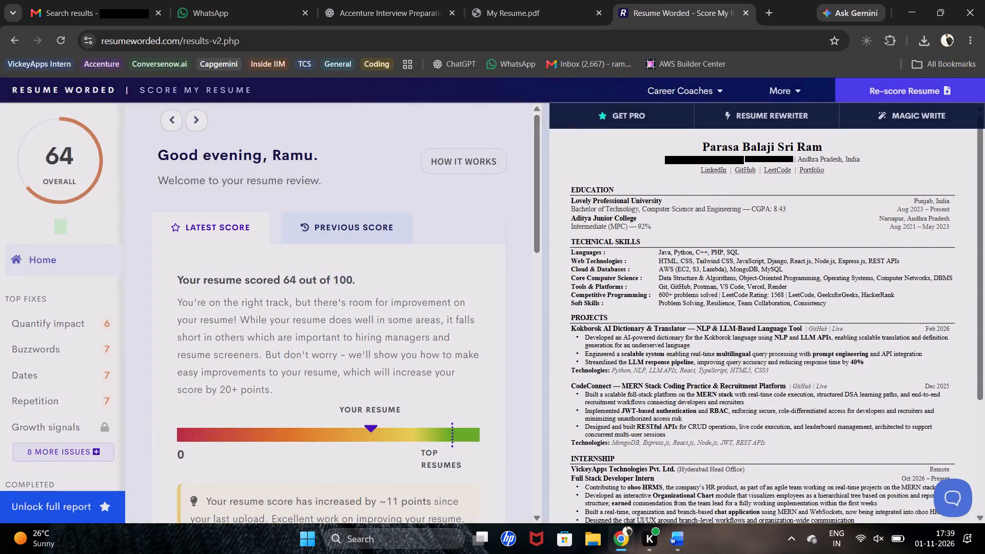
Examine the previous score and the chart of the last five uploads in the new Resume Worded results.
{"action": "left_click", "coordinate": [366, 186]}
{"action": "left_click", "coordinate": [358, 242]}
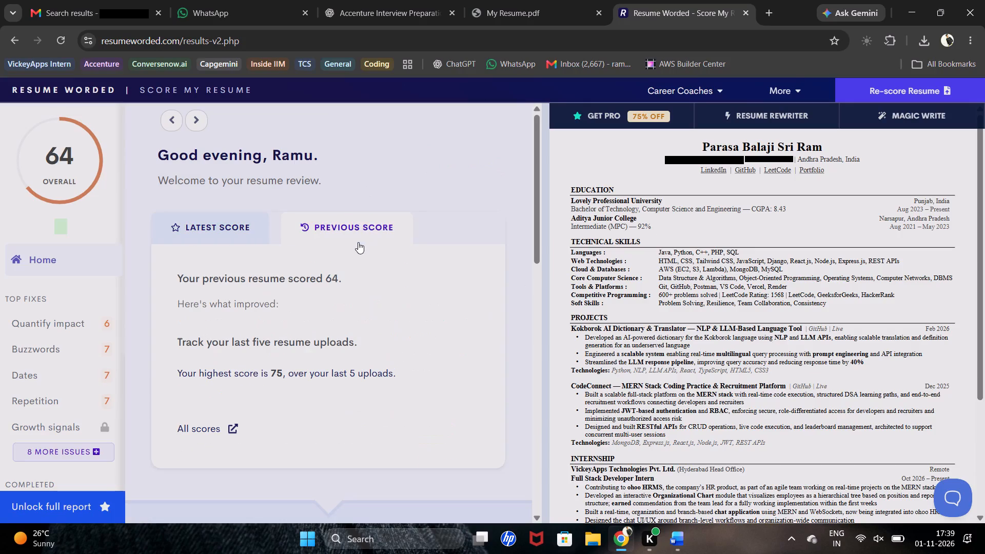
{"action": "scroll", "coordinate": [503, 345], "scroll_direction": "down", "scroll_amount": 6}
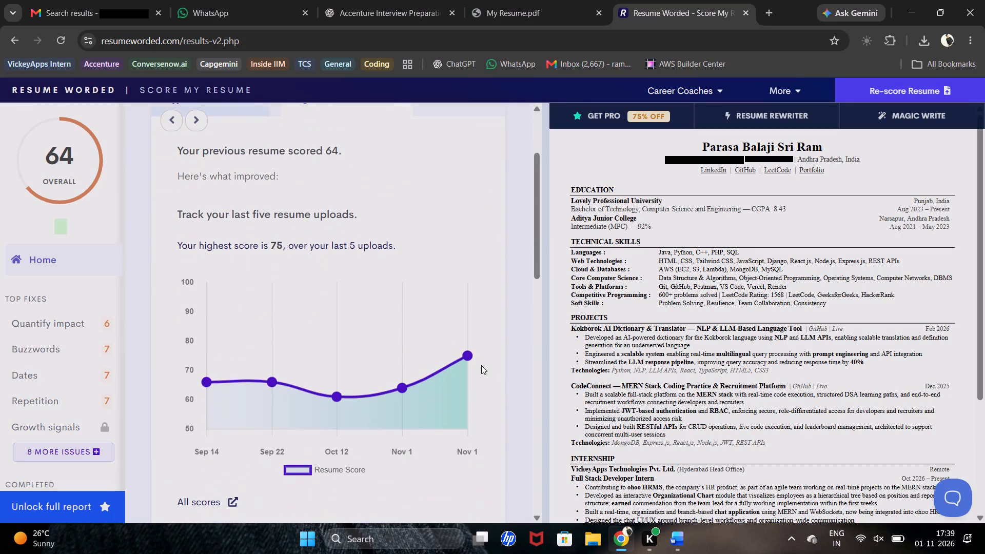
{"action": "left_click", "coordinate": [466, 352]}
{"action": "double_click", "coordinate": [466, 352]}
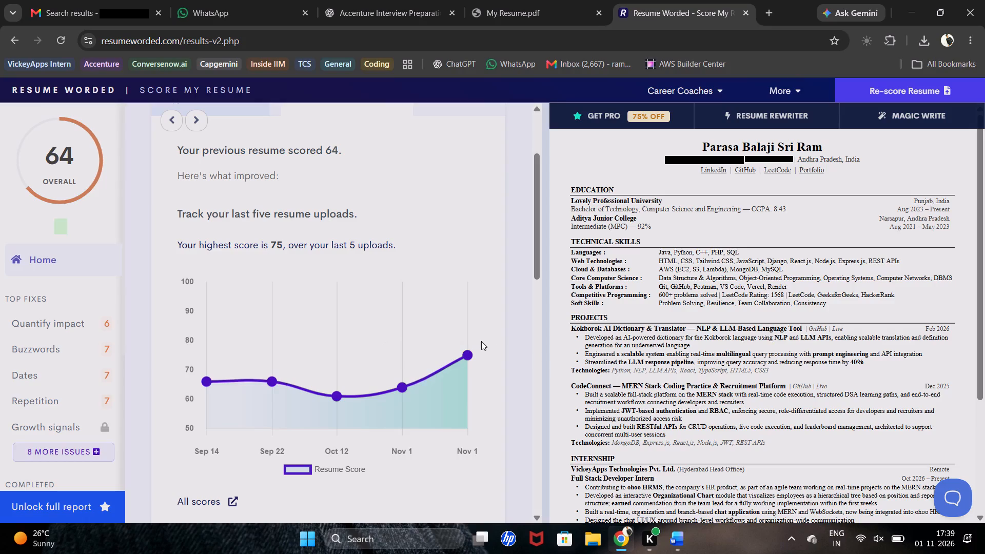
Review the latest score feedback and the recommended steps to increase the score, alongside the resume preview.
{"action": "scroll", "coordinate": [457, 357], "scroll_direction": "up", "scroll_amount": 8}
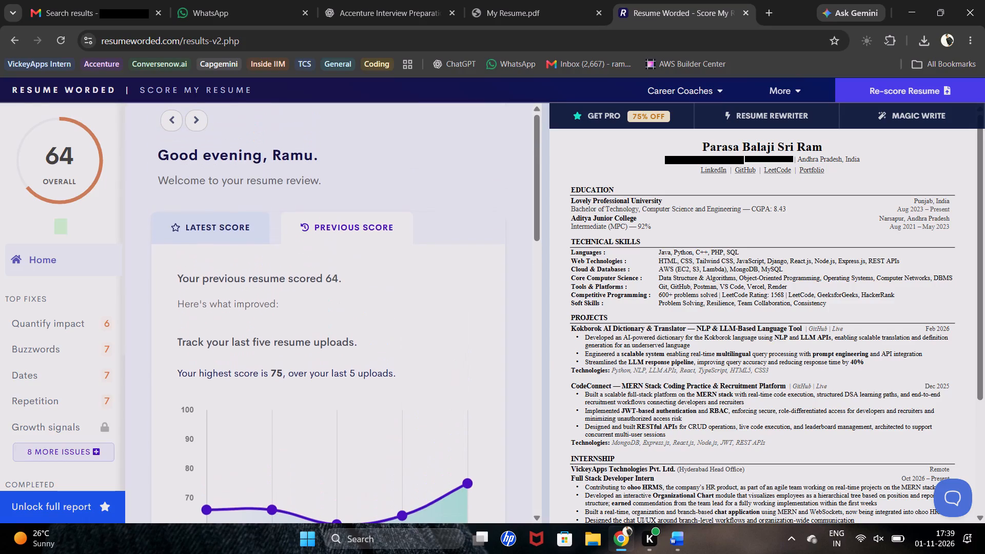
{"action": "left_click", "coordinate": [194, 211]}
{"action": "left_click", "coordinate": [239, 233]}
{"action": "scroll", "coordinate": [351, 440], "scroll_direction": "down", "scroll_amount": 9}
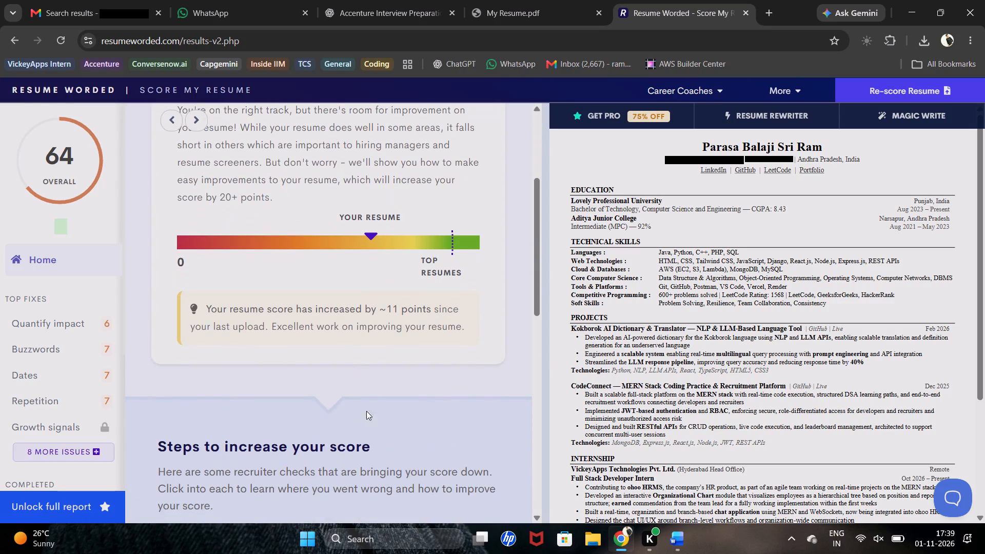
{"action": "scroll", "coordinate": [376, 379], "scroll_direction": "down", "scroll_amount": 5}
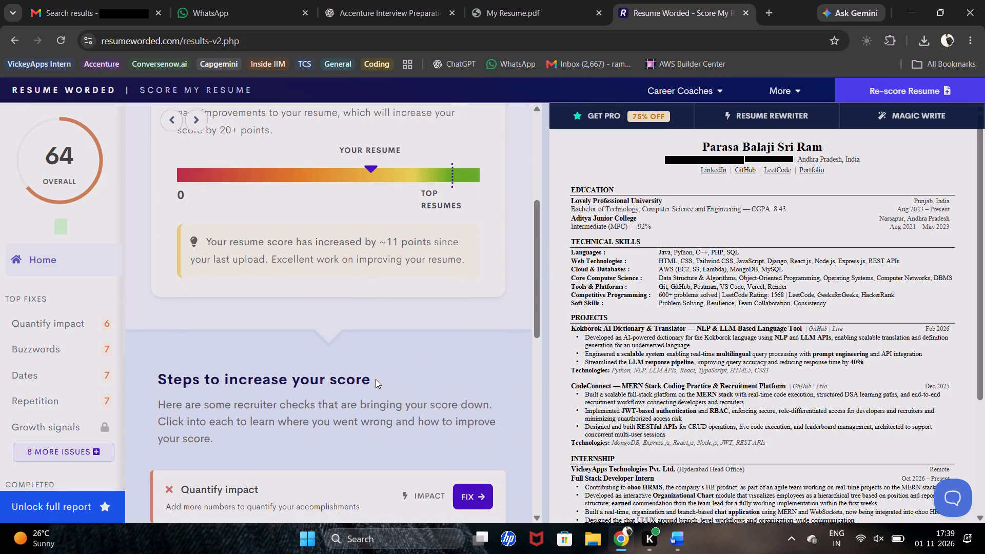
{"action": "scroll", "coordinate": [376, 379], "scroll_direction": "down", "scroll_amount": 6}
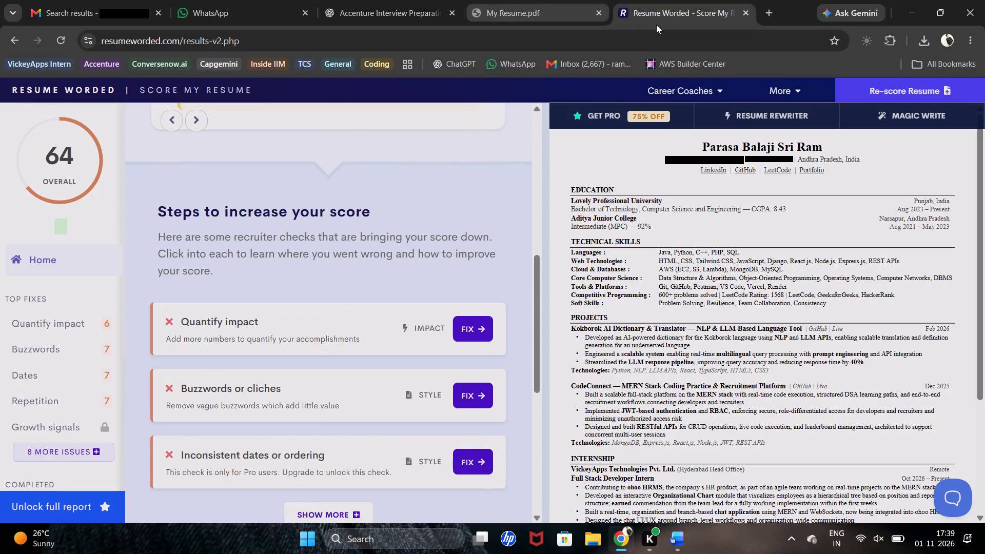
{"action": "left_click", "coordinate": [695, 47]}
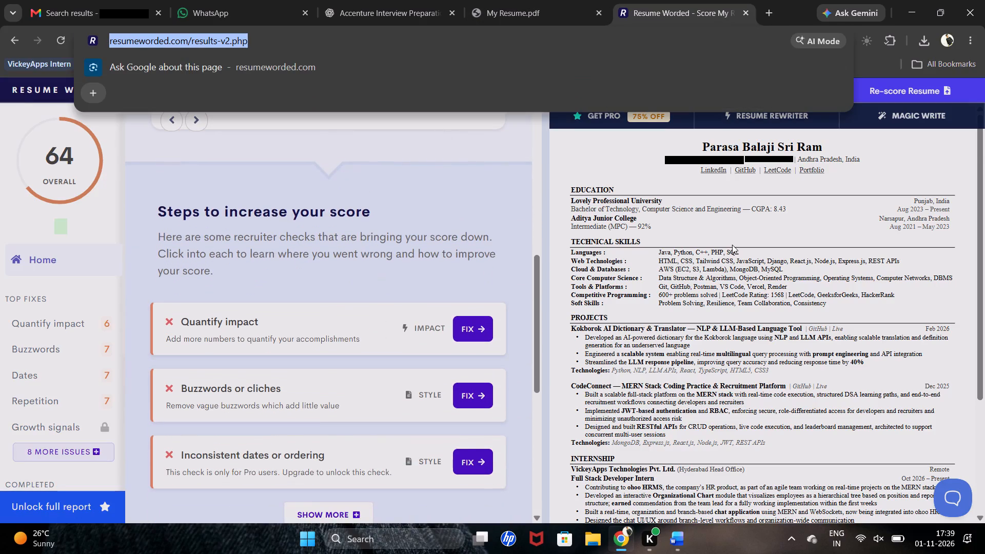
{"action": "scroll", "coordinate": [732, 245], "scroll_direction": "down", "scroll_amount": 3}
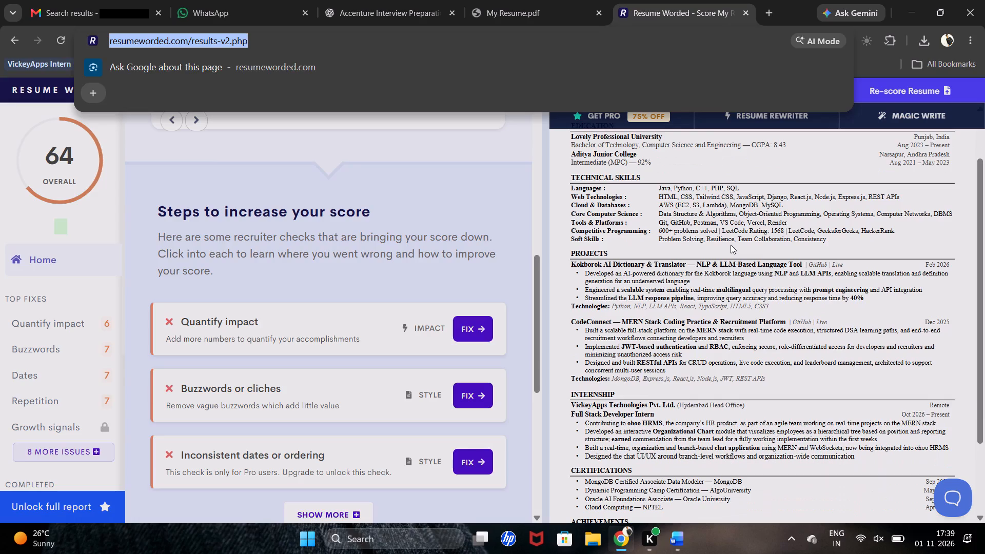
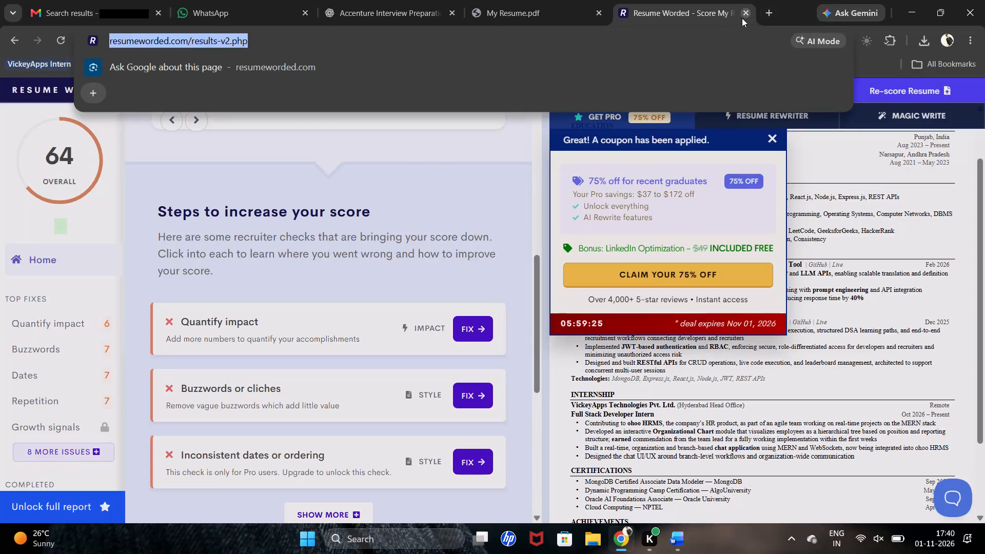
Close the Resume Worded results page.
{"action": "left_click", "coordinate": [739, 11]}
{"action": "left_click", "coordinate": [743, 16]}
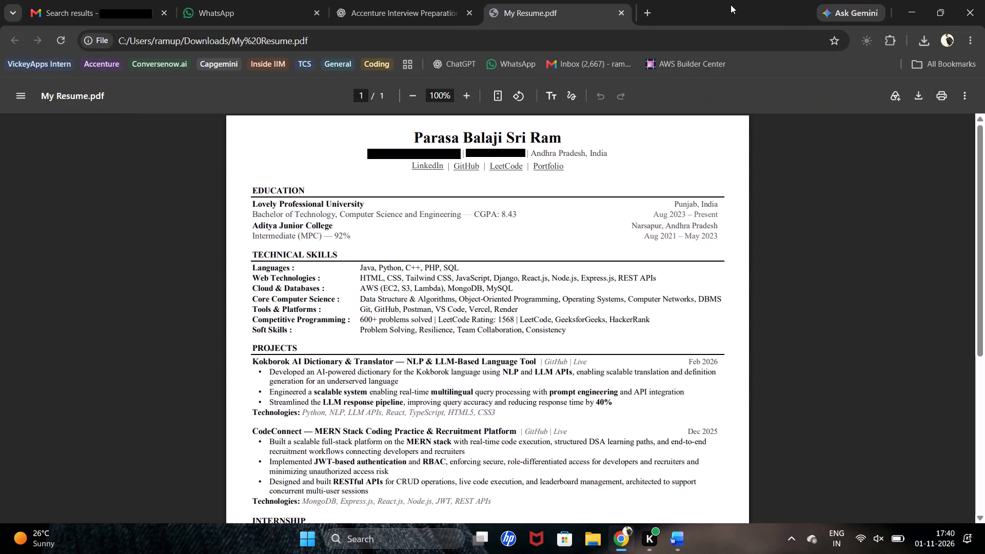